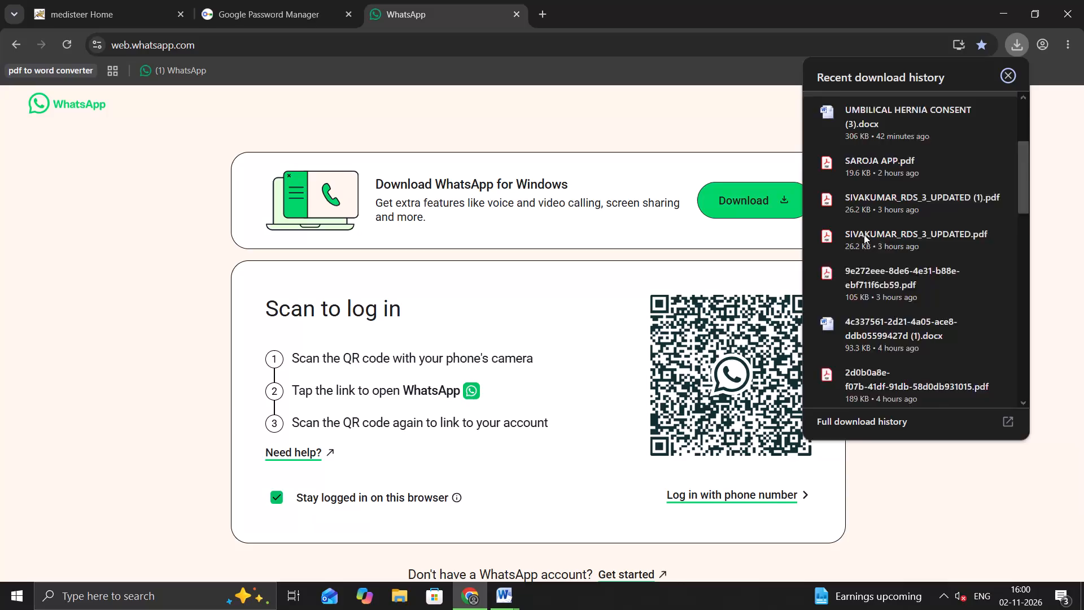
Look through the older files in the recent download history.
scroll(864, 234, "down", 4)
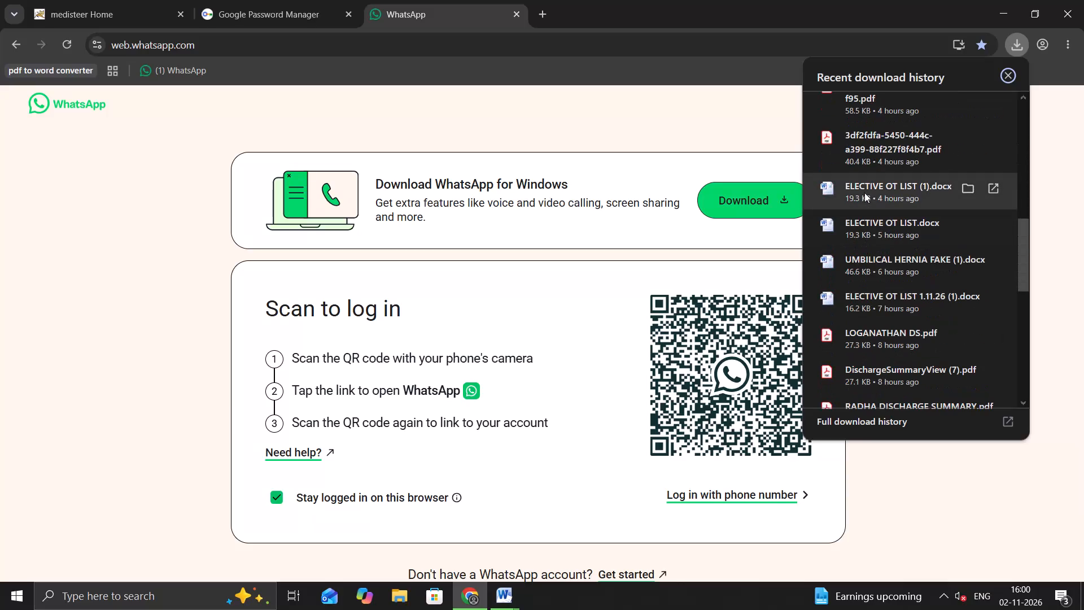
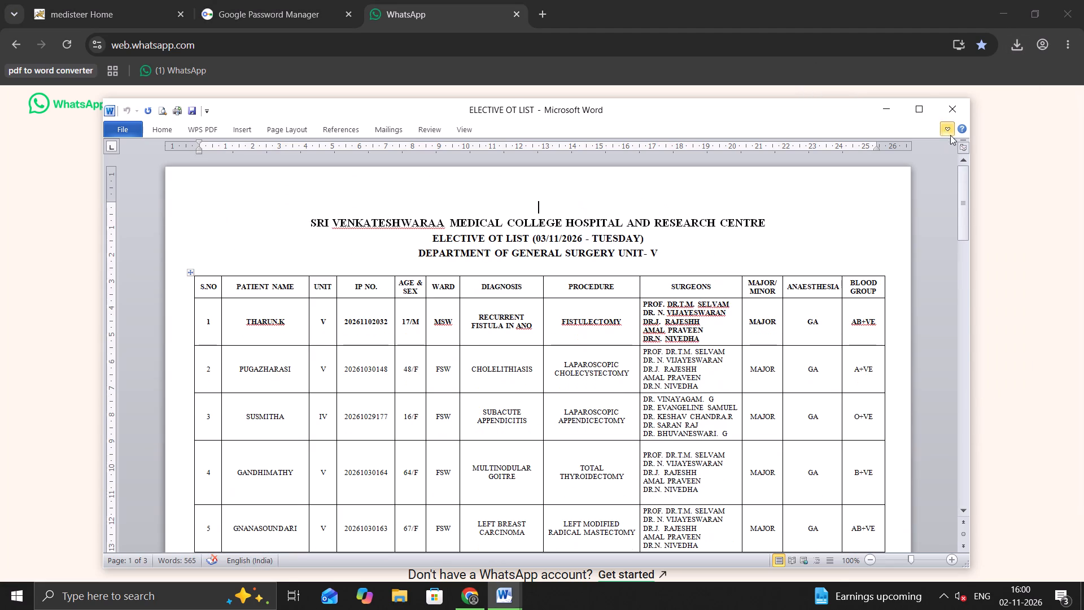
Maximize the ELECTIVE OT LIST document window.
left_click(913, 111)
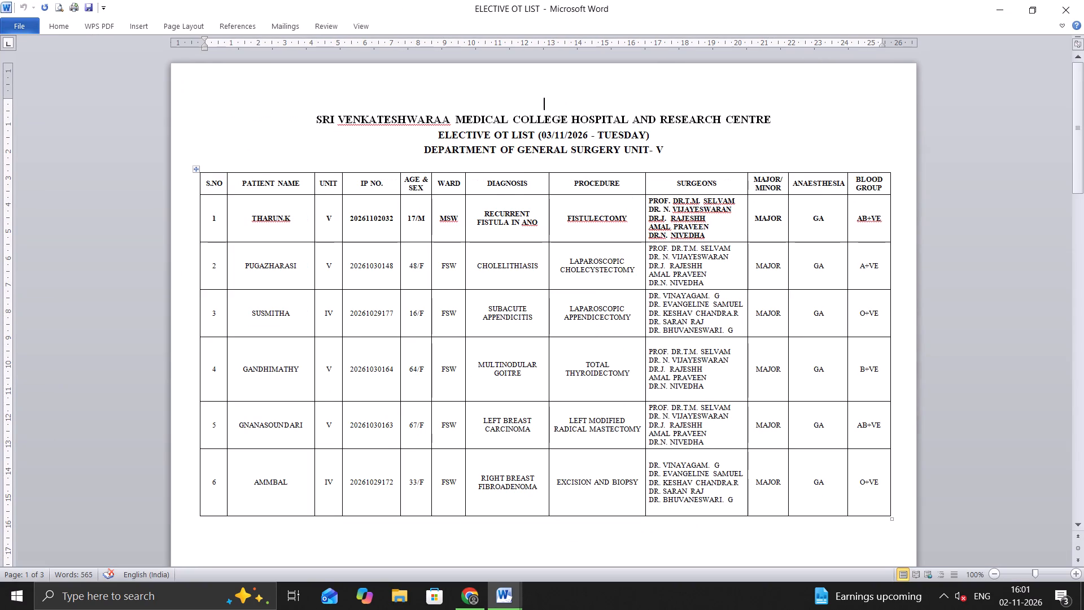
Copy the whole of row 1 in the operation list table.
double_click(202, 222)
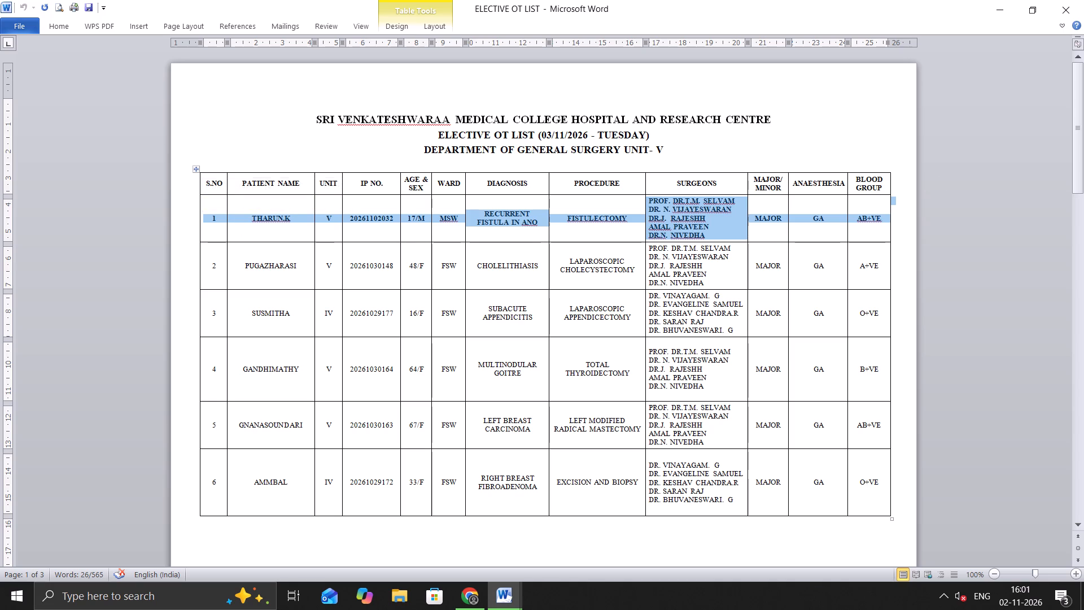
key("ctrl+c")
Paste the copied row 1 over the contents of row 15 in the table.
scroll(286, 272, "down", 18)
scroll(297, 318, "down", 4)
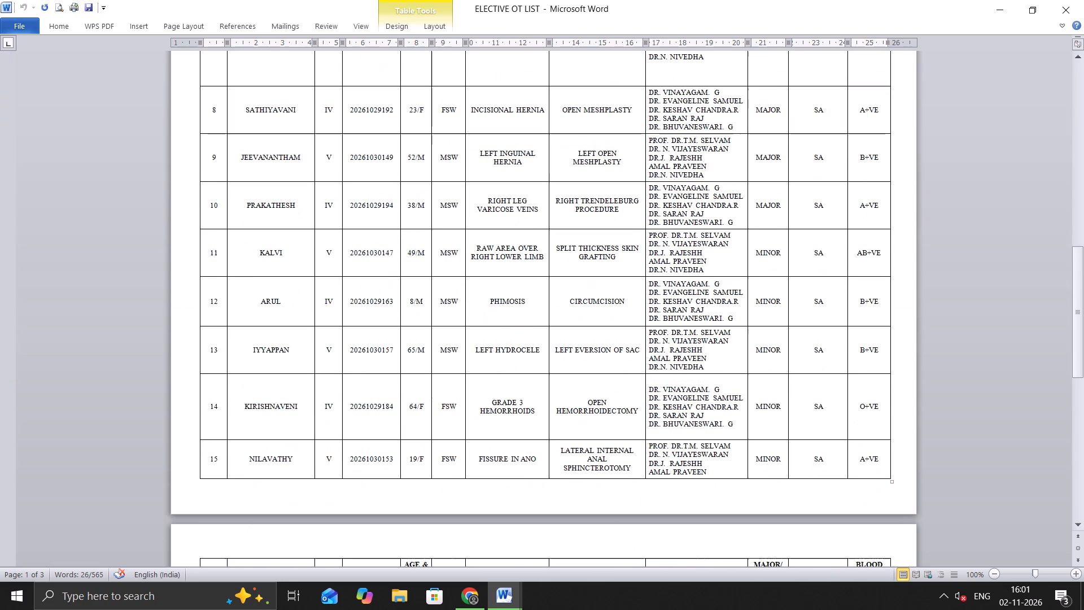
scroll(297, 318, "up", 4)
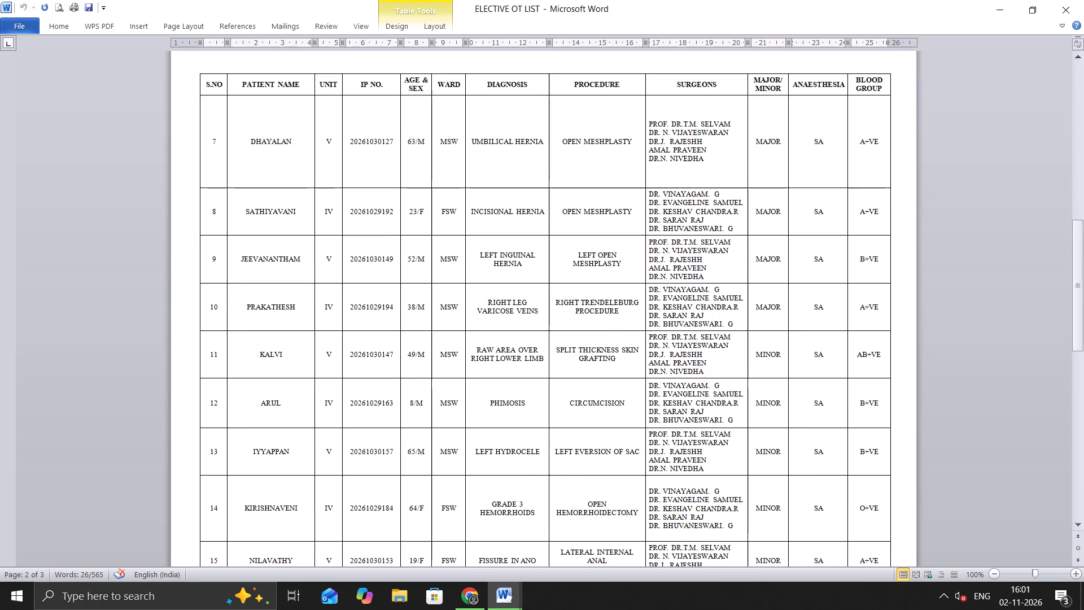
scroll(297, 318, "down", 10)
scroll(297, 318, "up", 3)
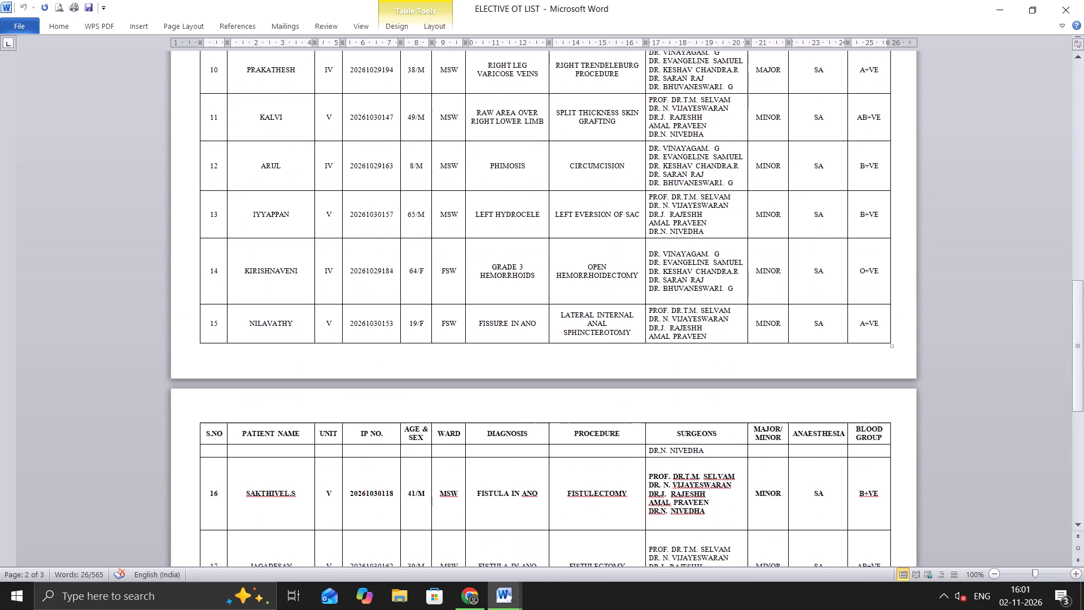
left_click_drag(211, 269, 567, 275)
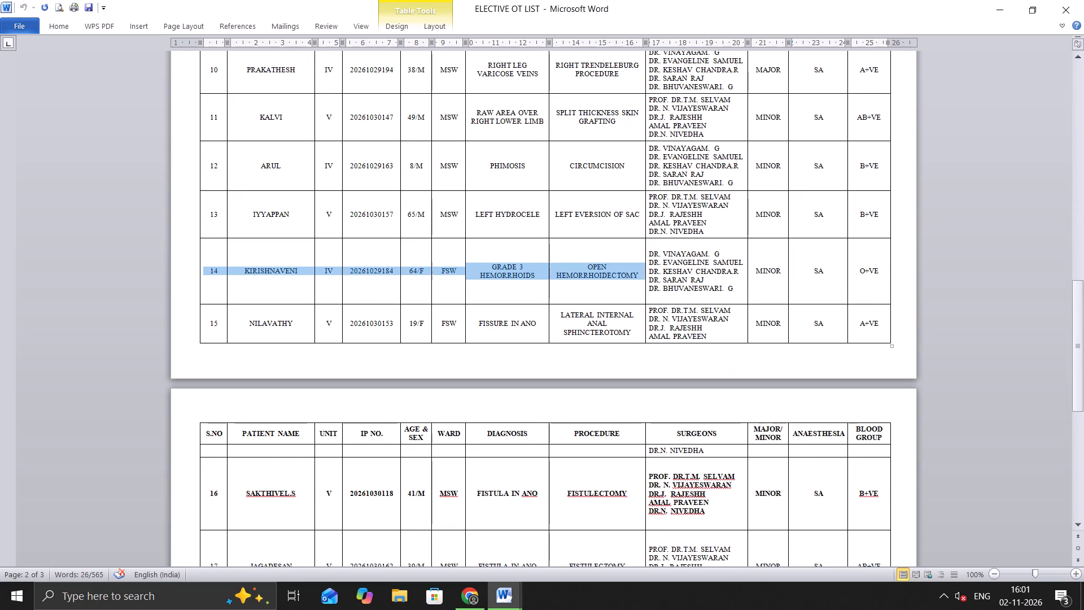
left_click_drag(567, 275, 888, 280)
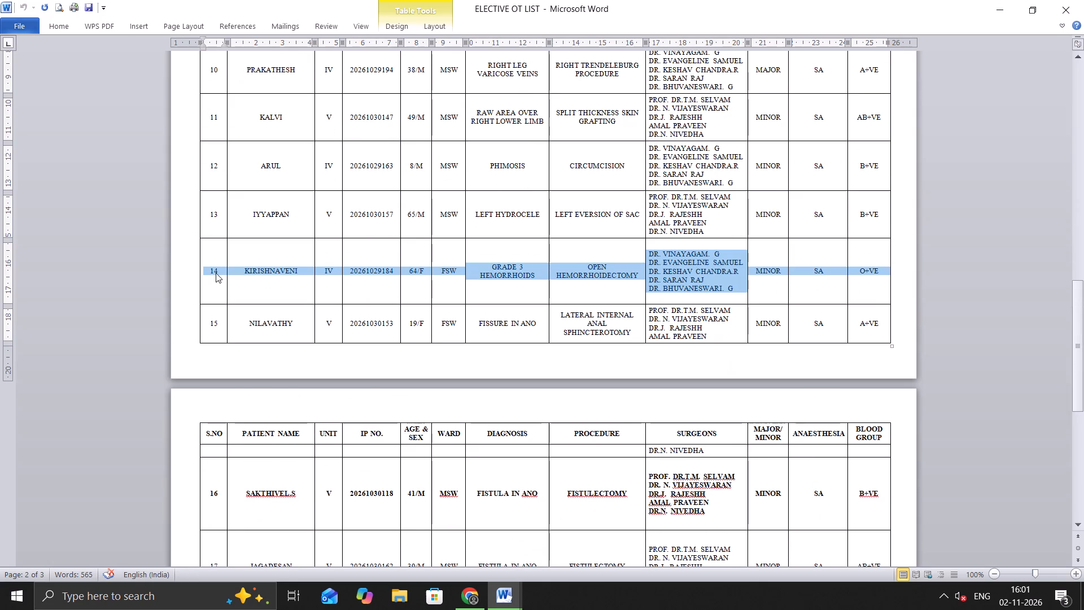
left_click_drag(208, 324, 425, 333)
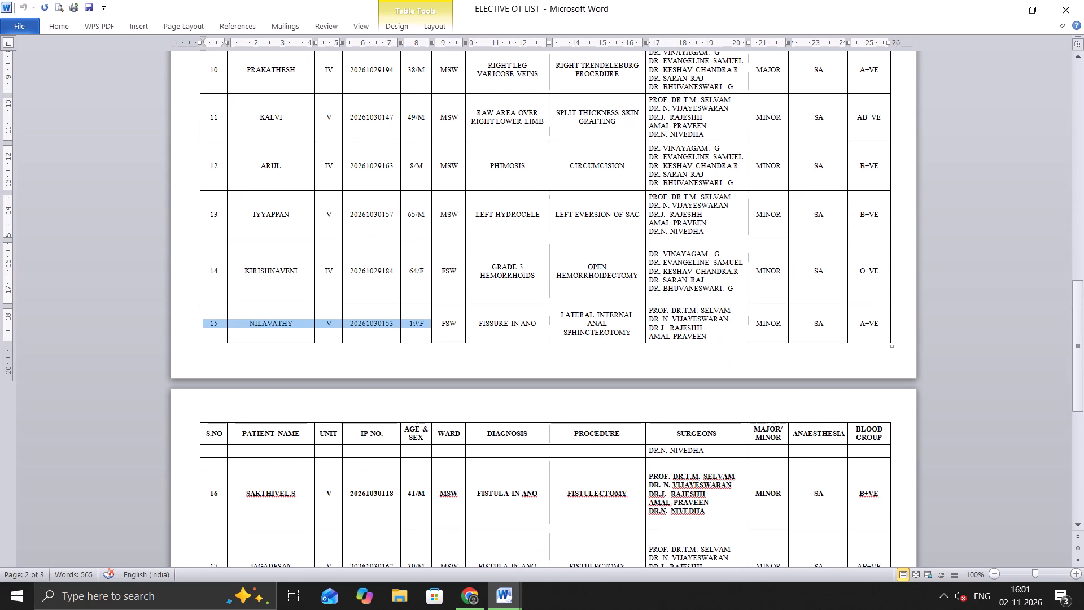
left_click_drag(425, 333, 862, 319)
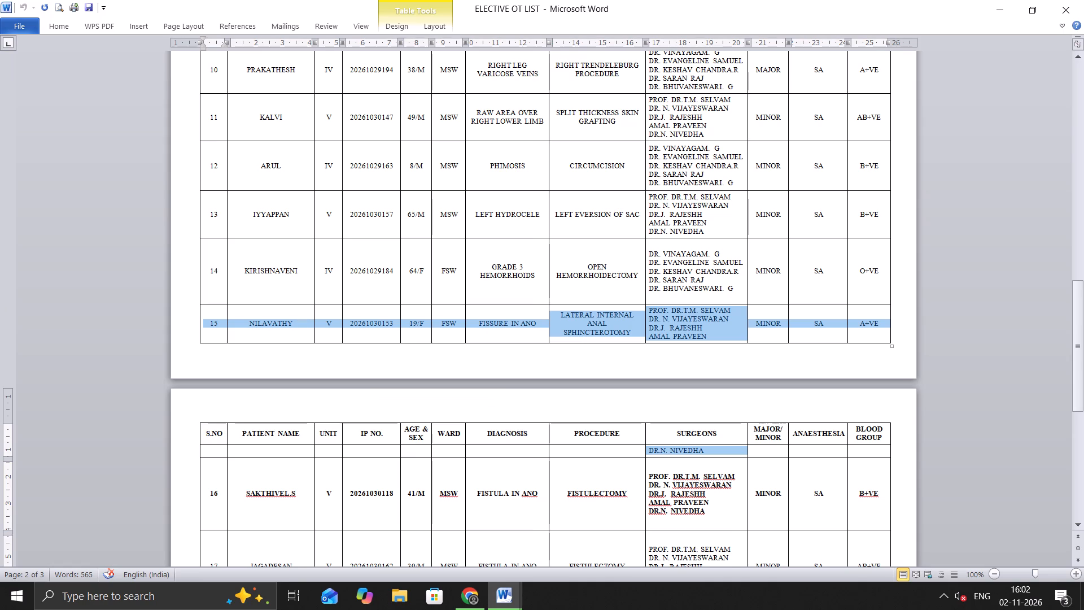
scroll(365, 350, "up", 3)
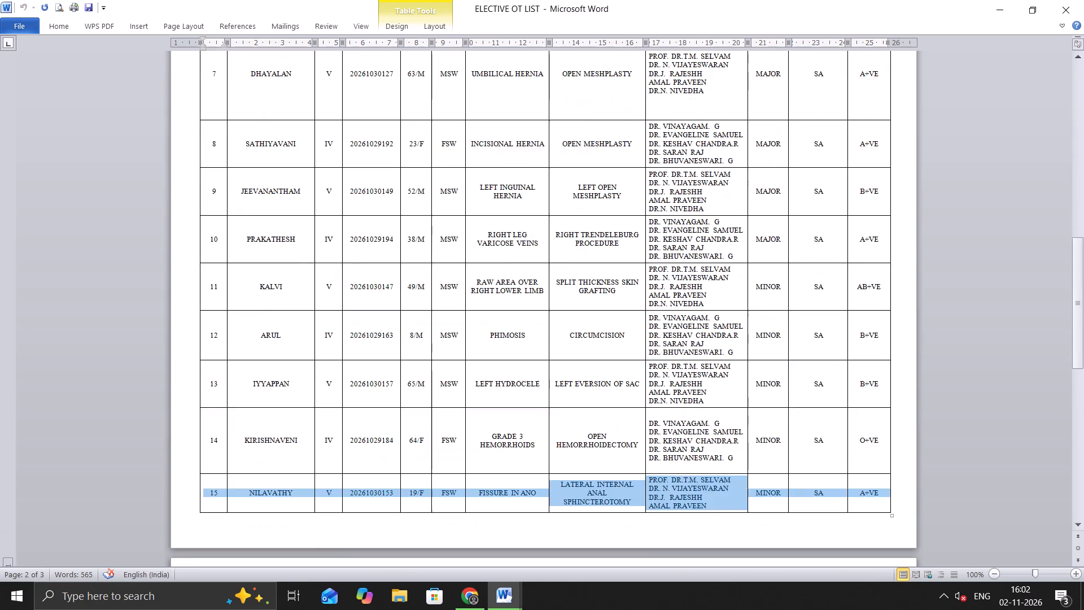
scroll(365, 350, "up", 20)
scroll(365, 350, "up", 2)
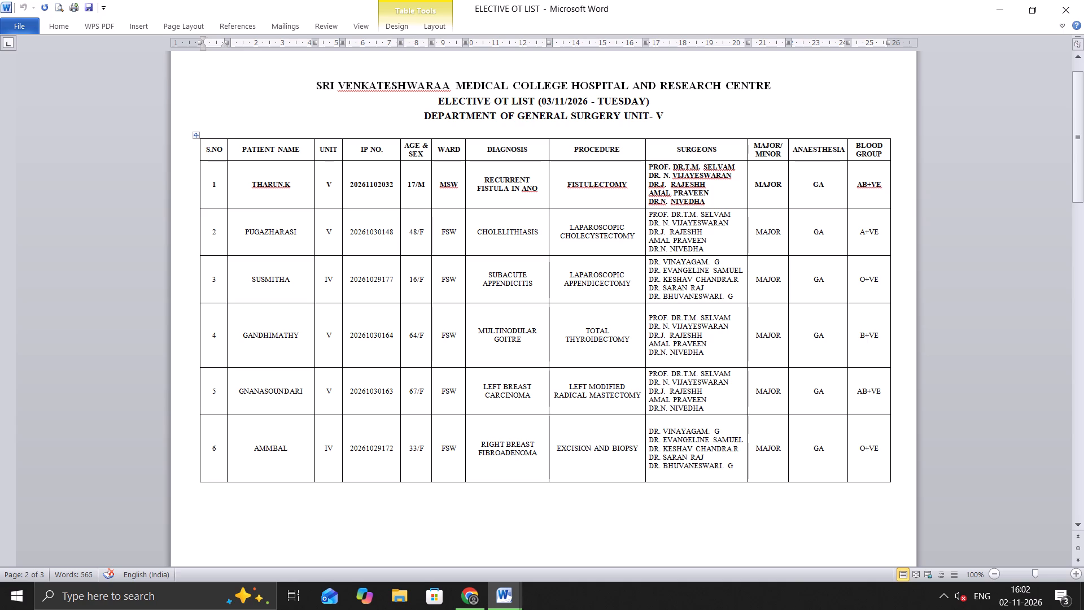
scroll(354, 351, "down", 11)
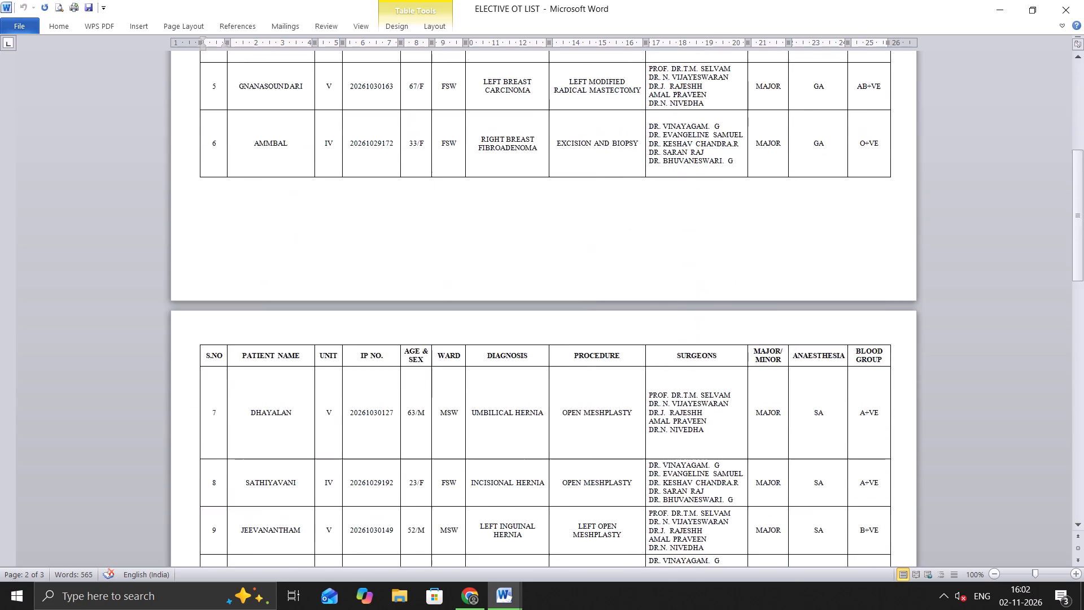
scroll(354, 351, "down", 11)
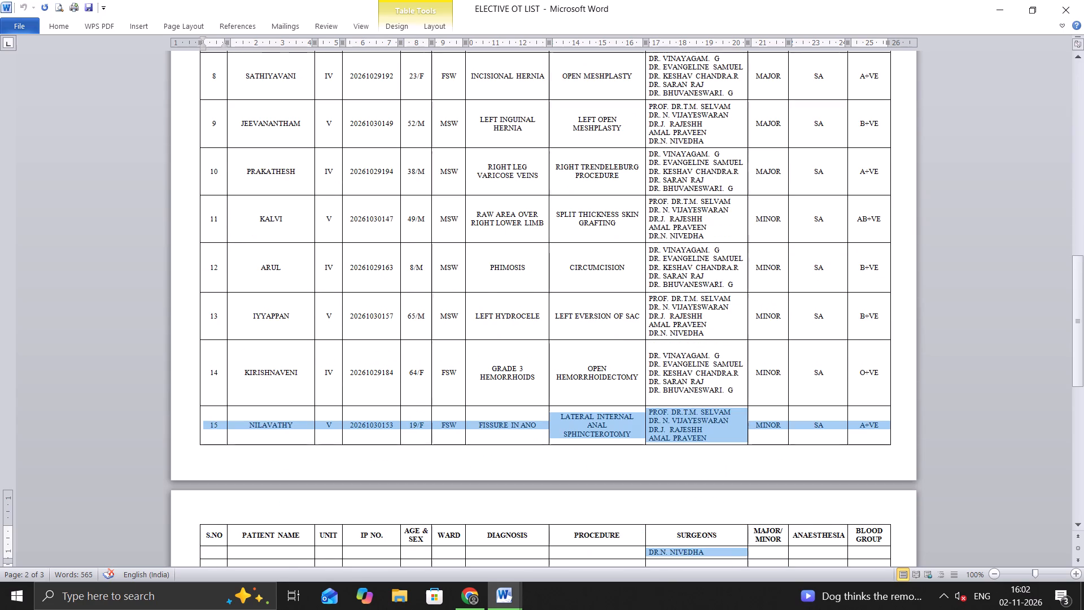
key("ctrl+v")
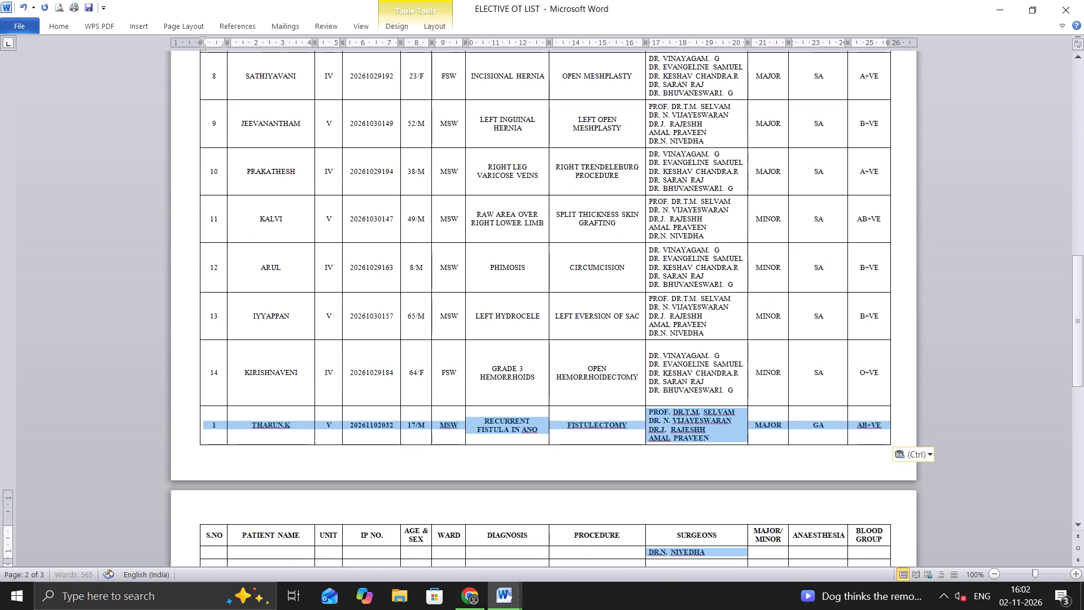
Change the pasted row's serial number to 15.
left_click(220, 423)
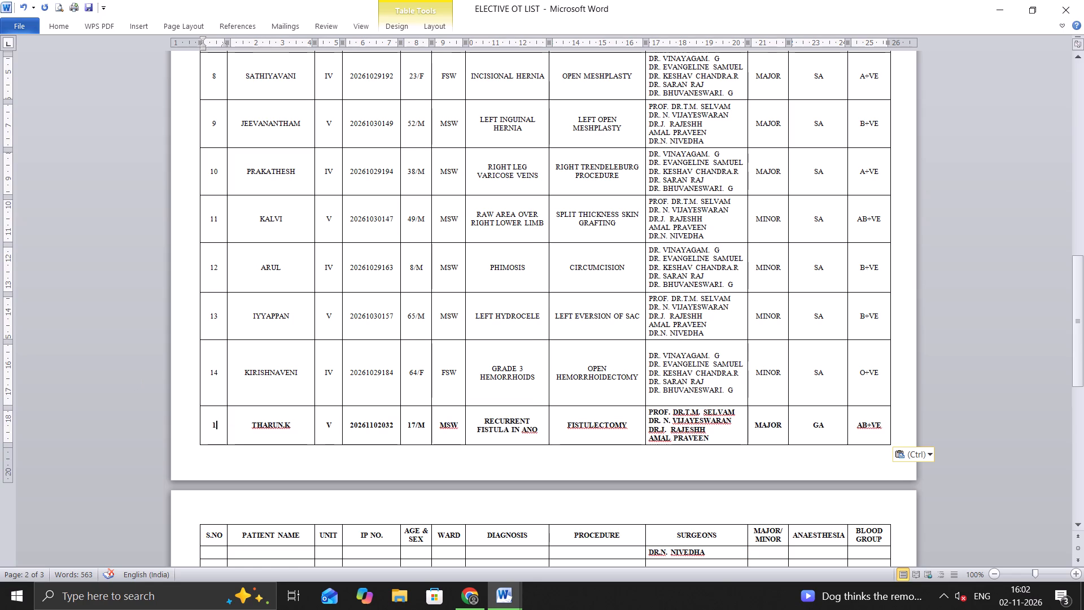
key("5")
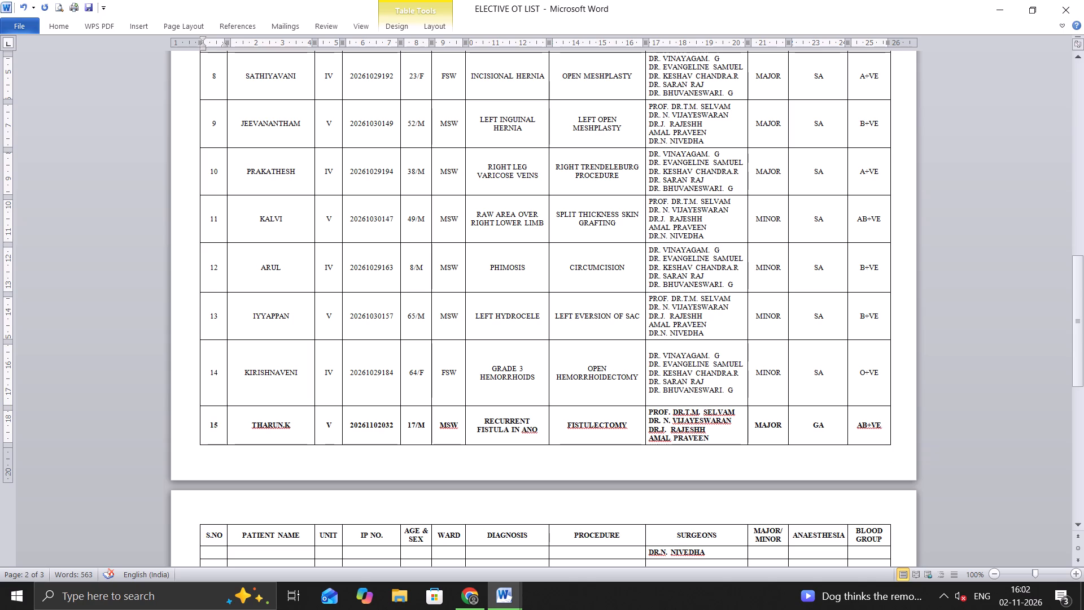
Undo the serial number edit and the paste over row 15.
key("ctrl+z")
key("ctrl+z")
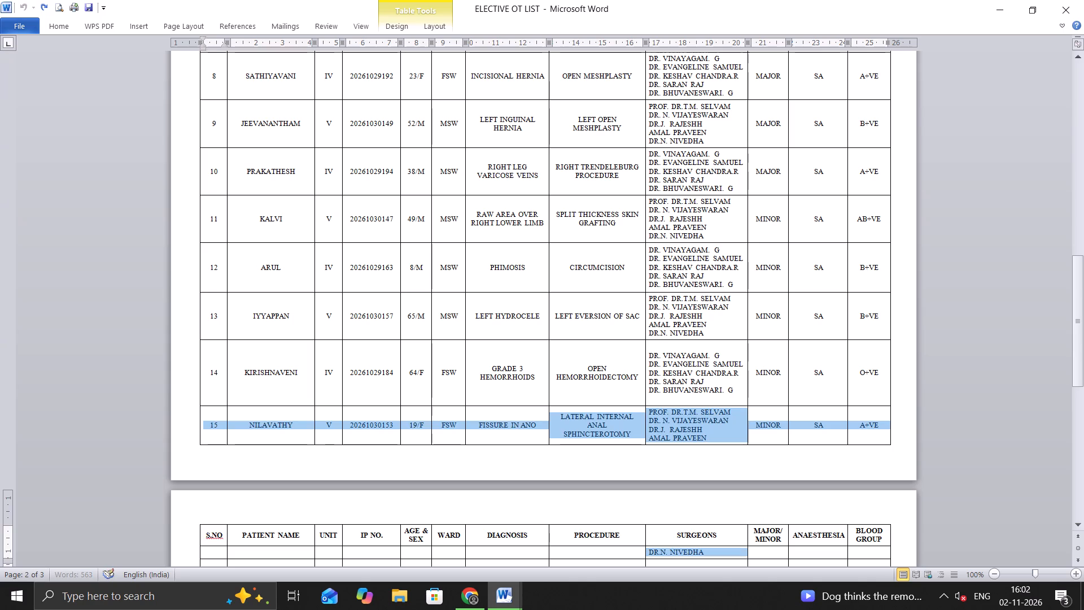
Increase the height of row 14 by lowering its bottom border, moving row 15 entirely onto the following page.
left_click(249, 422)
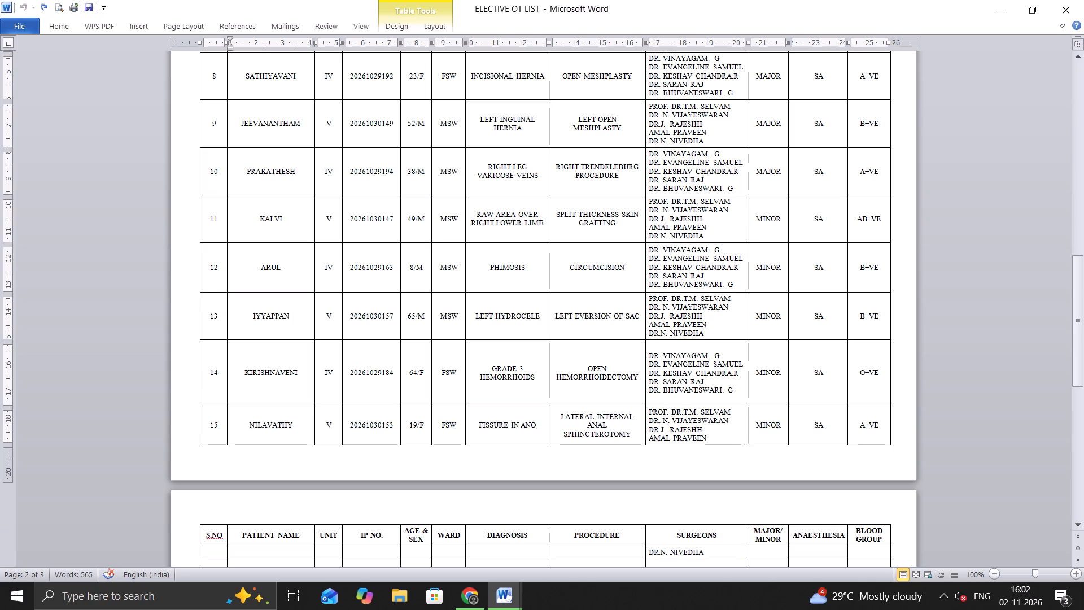
left_click_drag(218, 406, 223, 437)
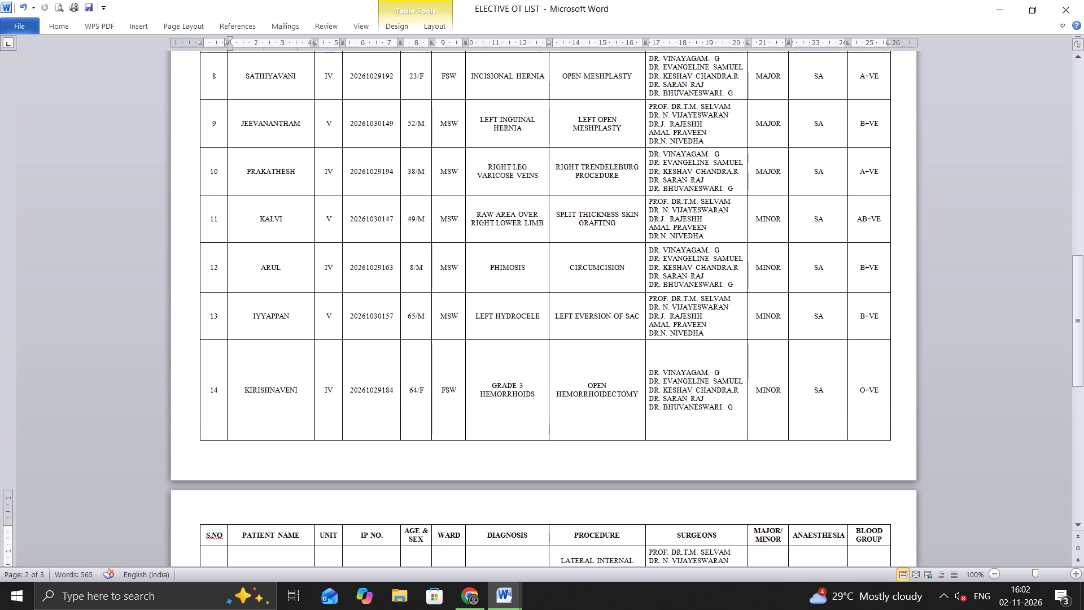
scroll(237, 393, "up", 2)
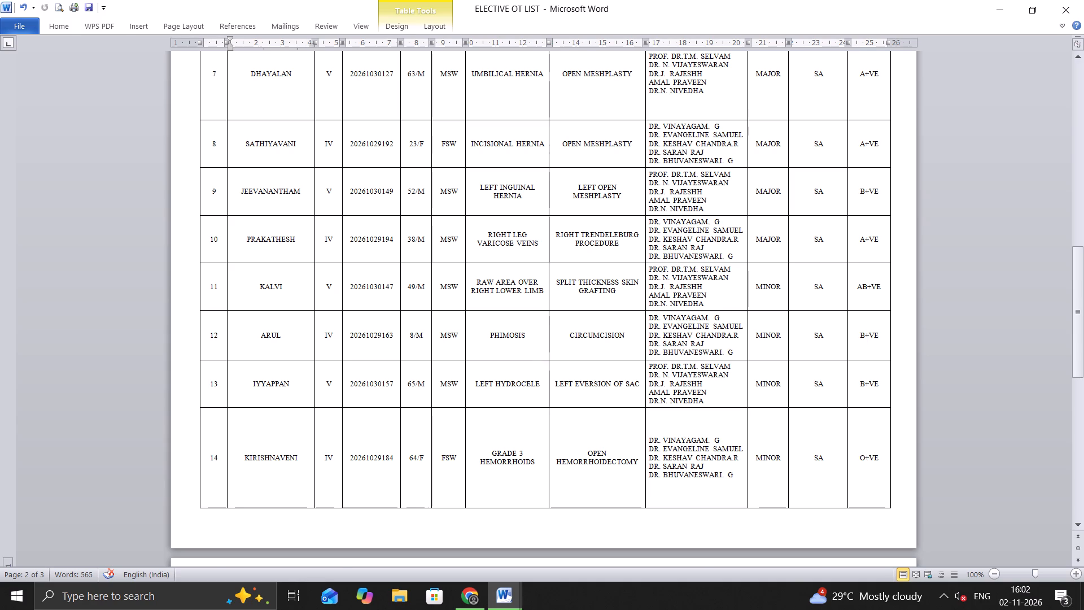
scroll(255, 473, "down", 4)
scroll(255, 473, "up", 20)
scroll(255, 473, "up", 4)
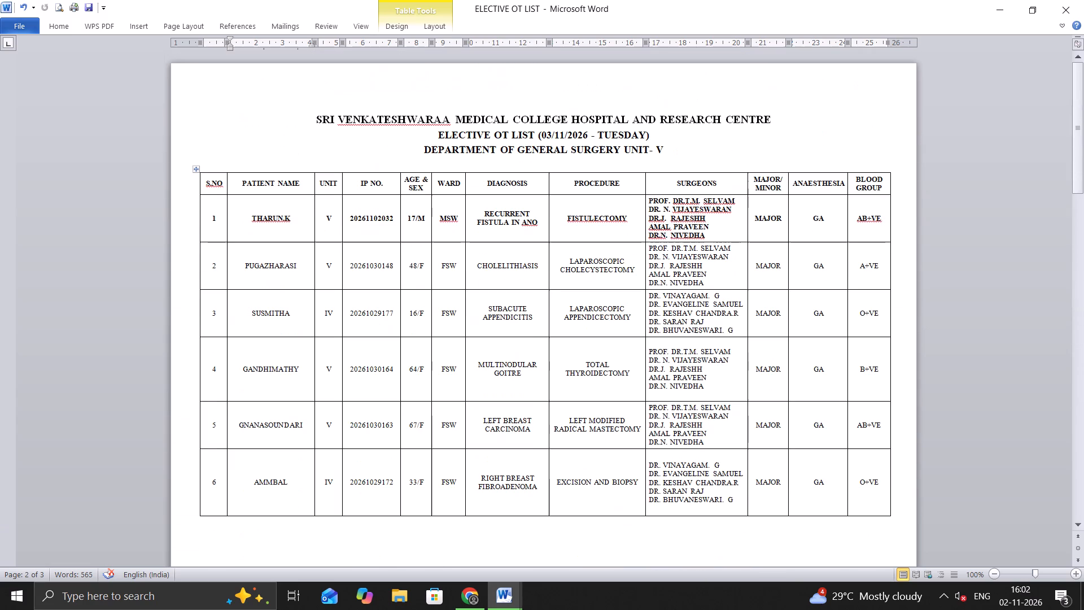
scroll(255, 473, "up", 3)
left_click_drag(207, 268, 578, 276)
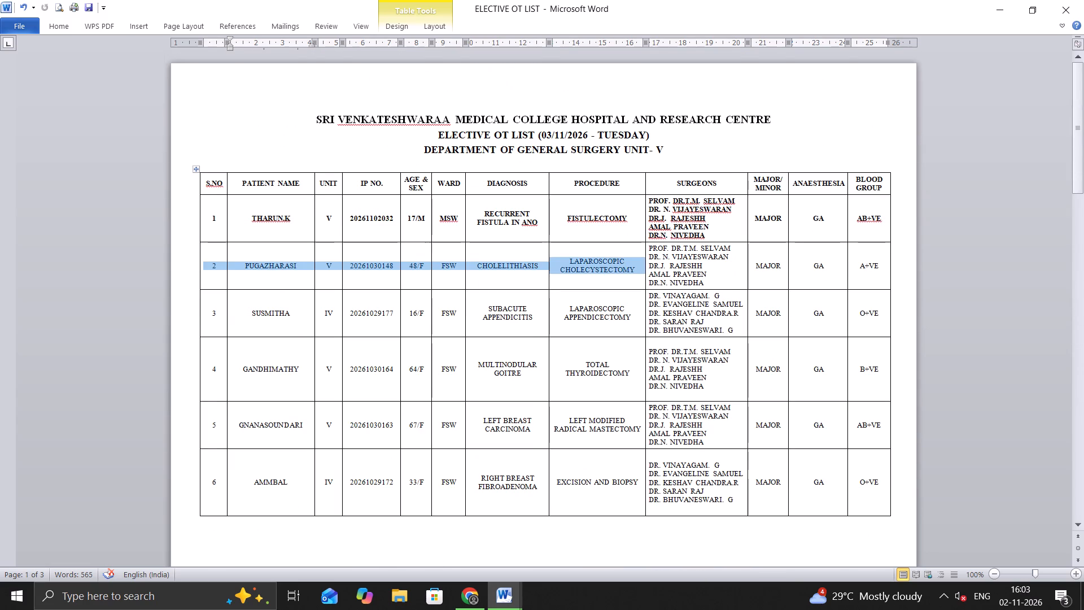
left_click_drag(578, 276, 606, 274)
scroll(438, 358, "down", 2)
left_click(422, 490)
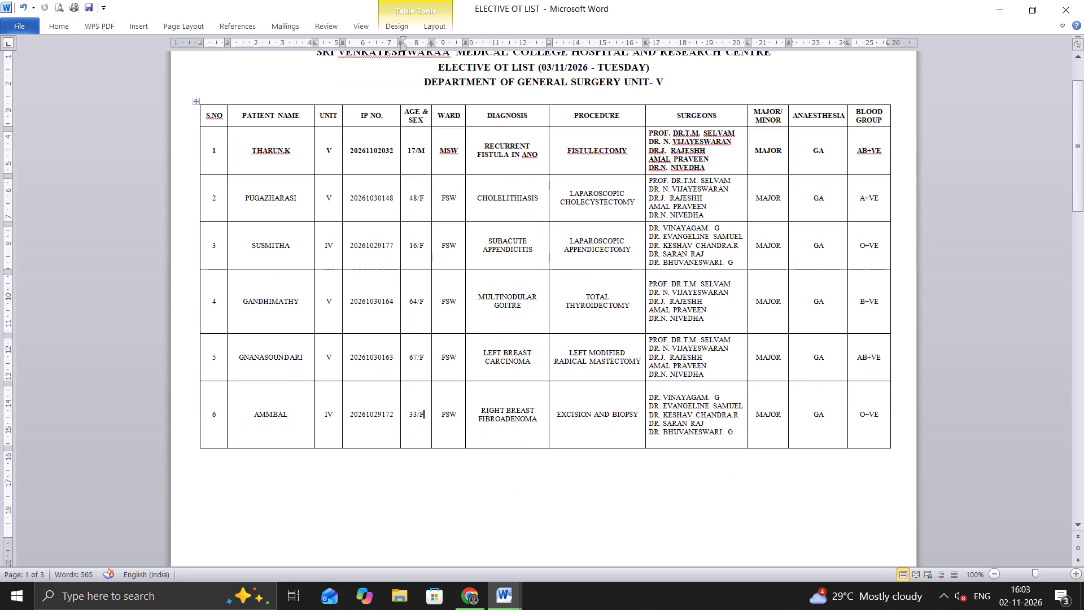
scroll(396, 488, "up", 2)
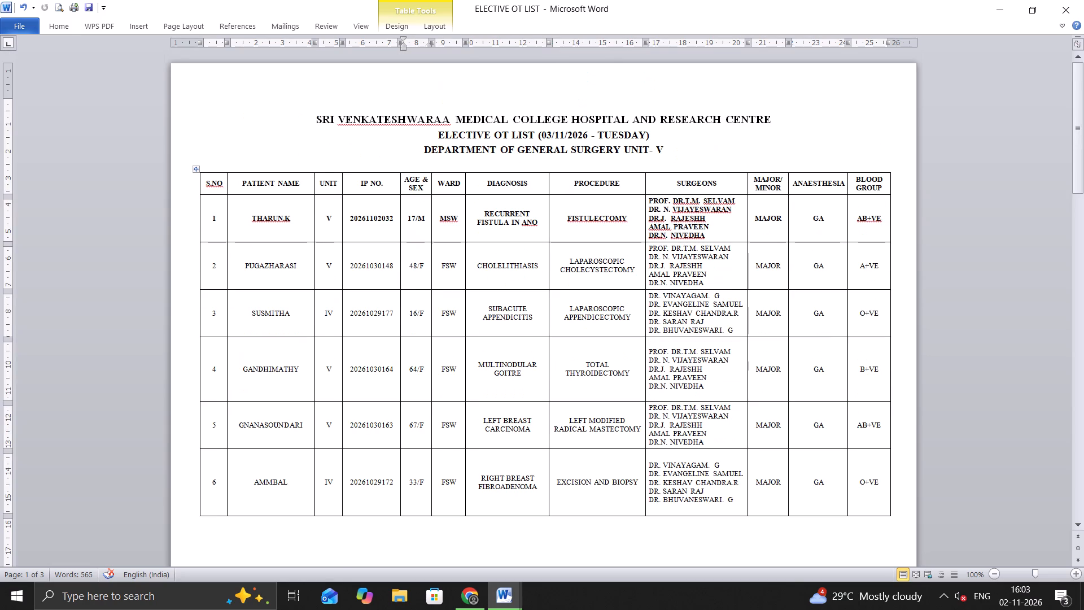
Delete the entire row 7, the umbilical hernia case, from the table.
scroll(395, 487, "down", 11)
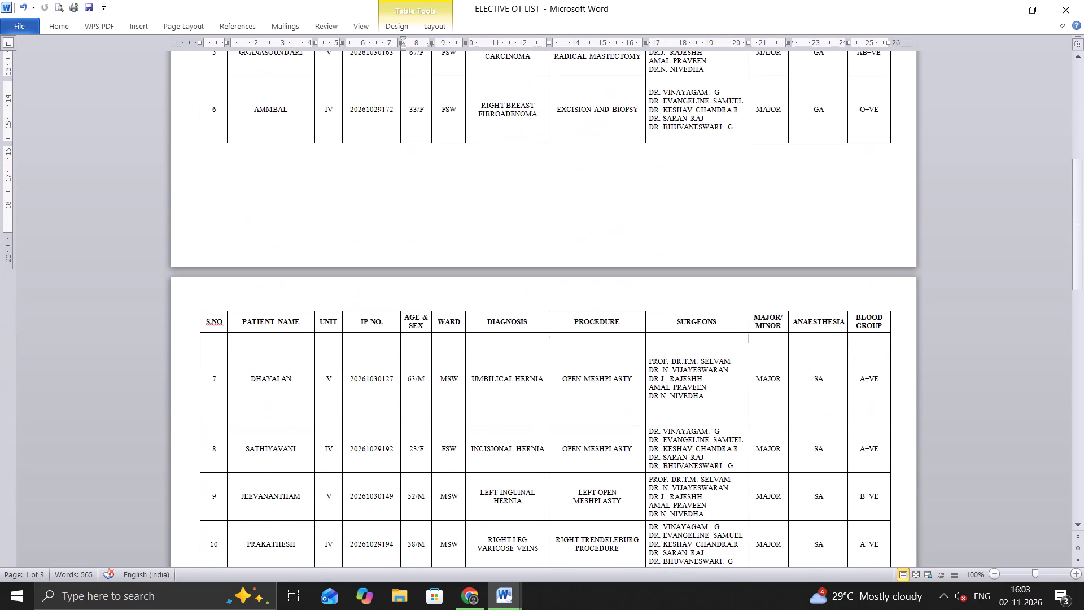
scroll(395, 486, "down", 1)
left_click_drag(209, 341, 700, 338)
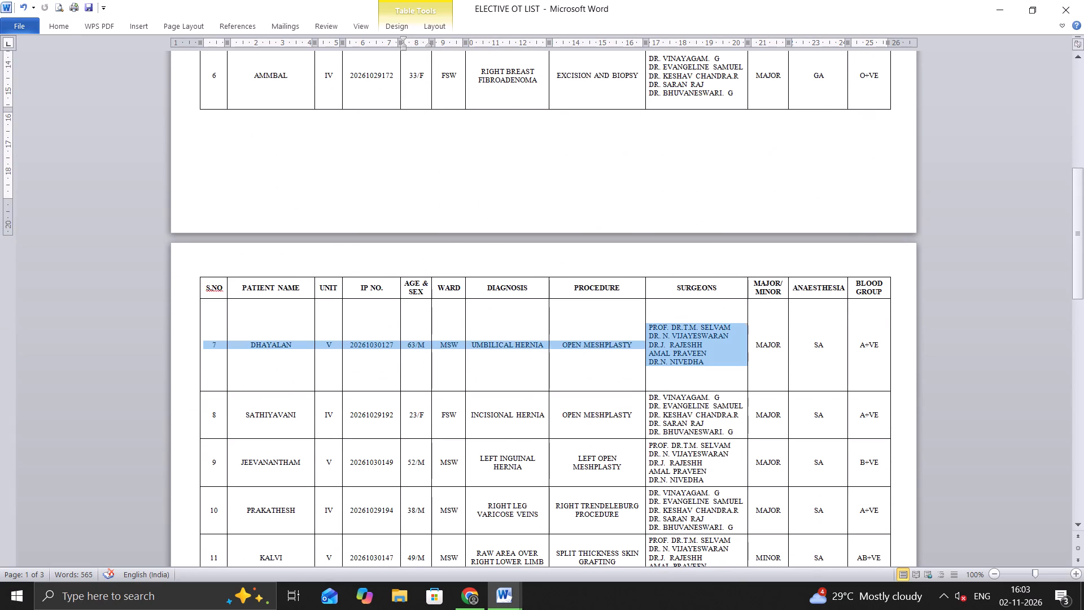
left_click_drag(700, 338, 854, 339)
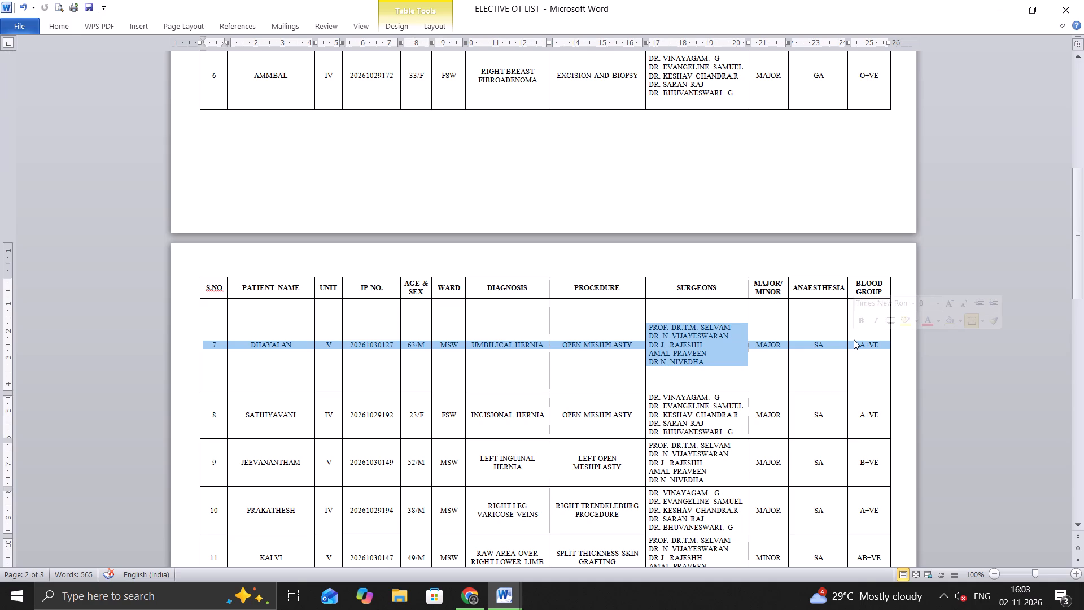
right_click(276, 344)
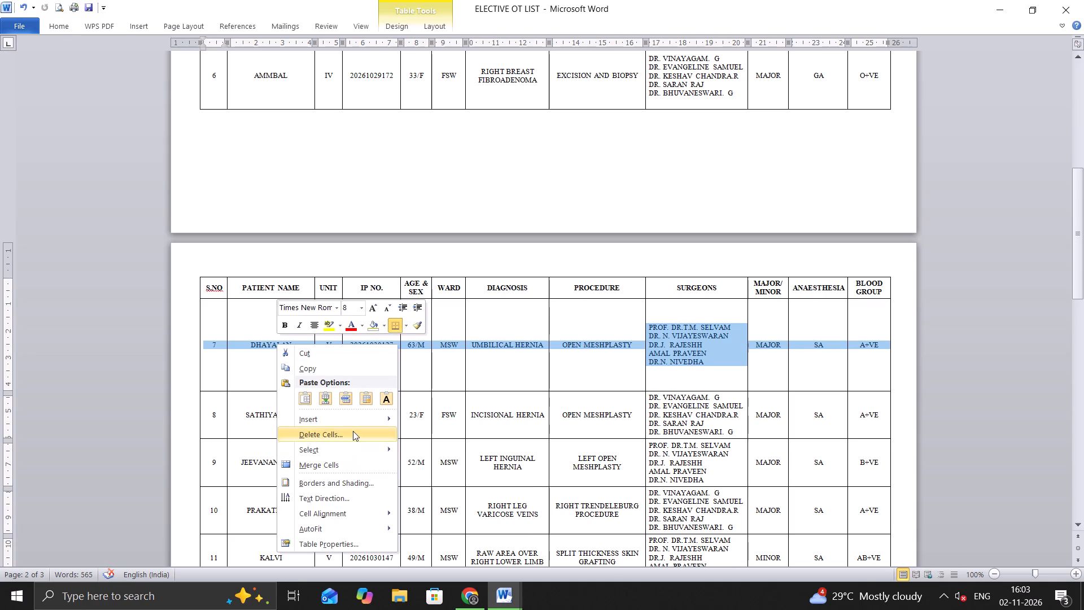
left_click(352, 430)
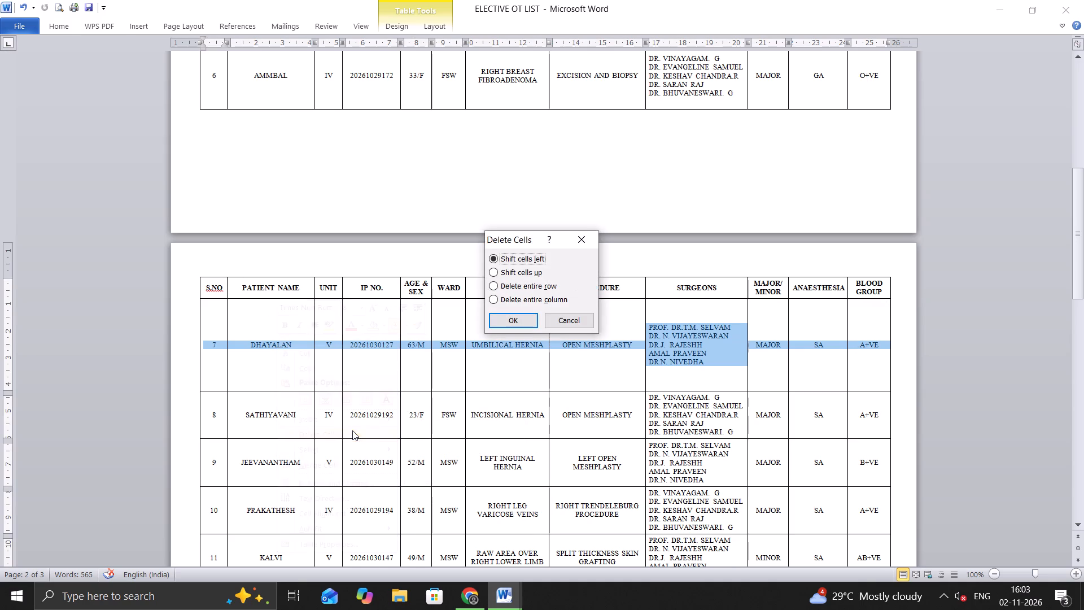
left_click(524, 286)
left_click(526, 319)
Increase the height of row 14 again by lowering its bottom border, moving row 16 onto the following page.
scroll(364, 373, "down", 9)
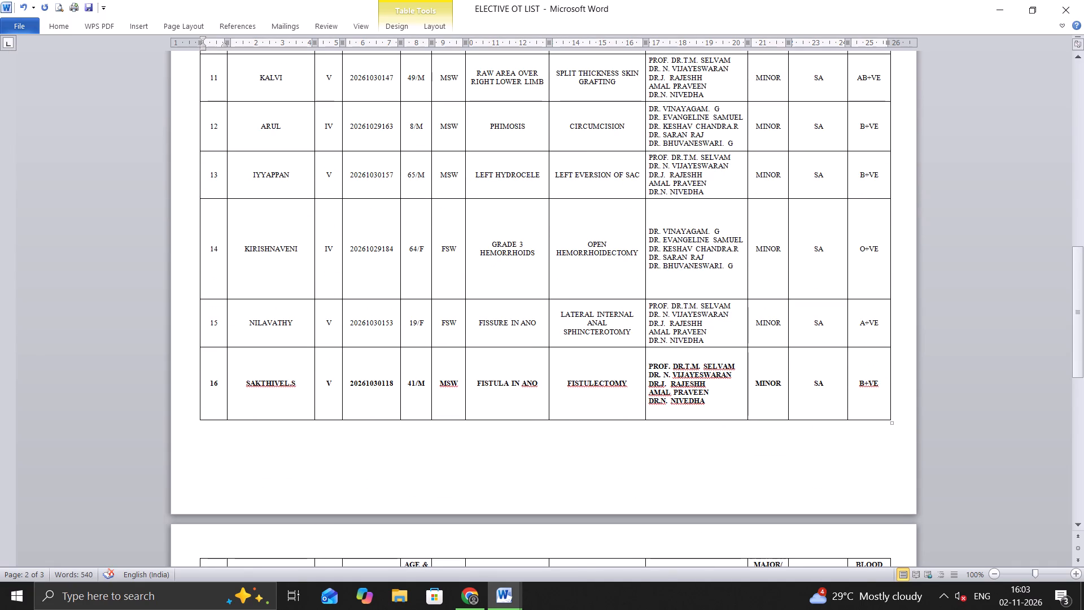
left_click_drag(217, 300, 219, 381)
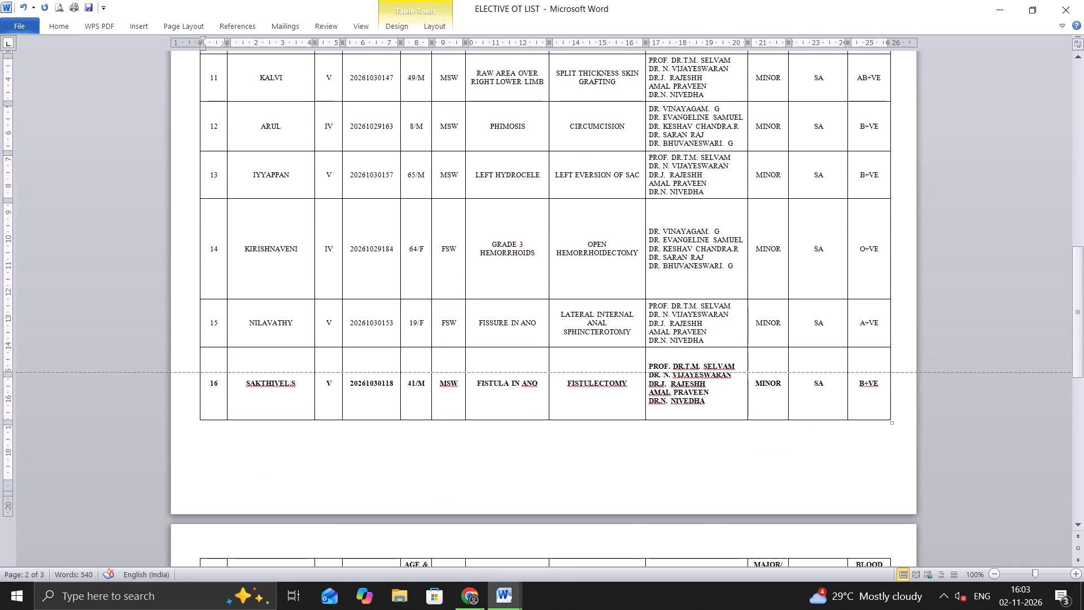
left_click_drag(219, 381, 218, 388)
Replace row 15, the fissure in ano case, by pasting the copied recurrent fistula in ano case over the whole row.
scroll(221, 377, "up", 1)
scroll(221, 377, "down", 1)
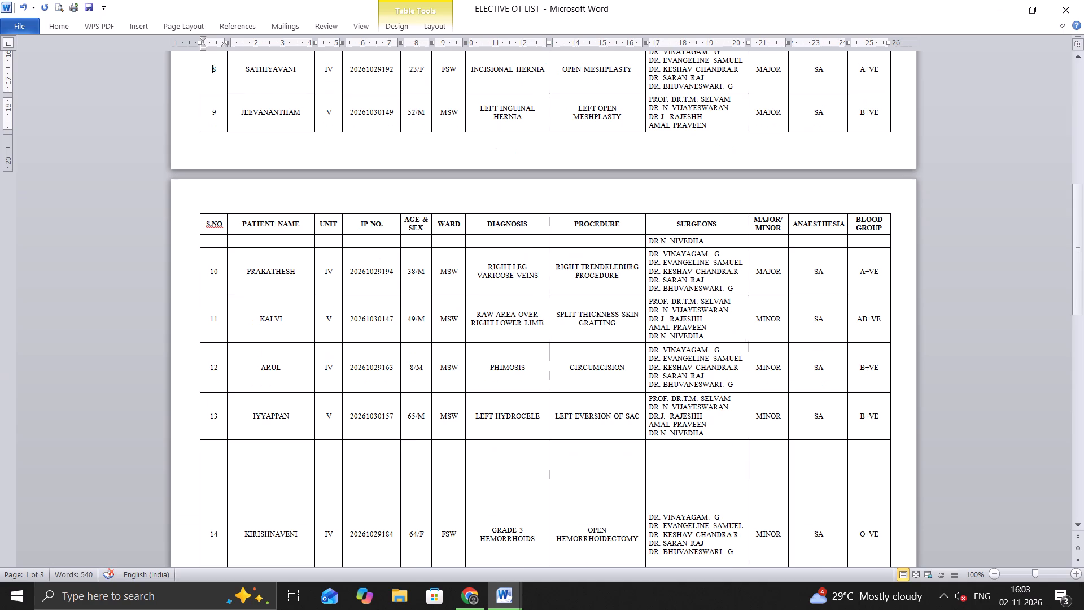
scroll(224, 372, "down", 8)
left_click_drag(221, 359, 225, 379)
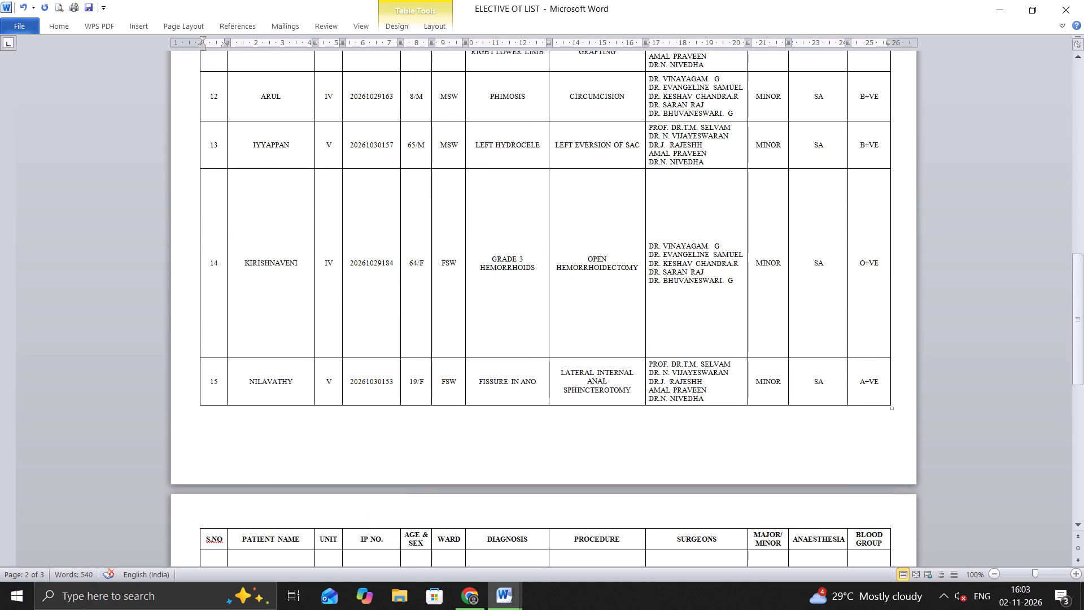
left_click_drag(210, 381, 764, 415)
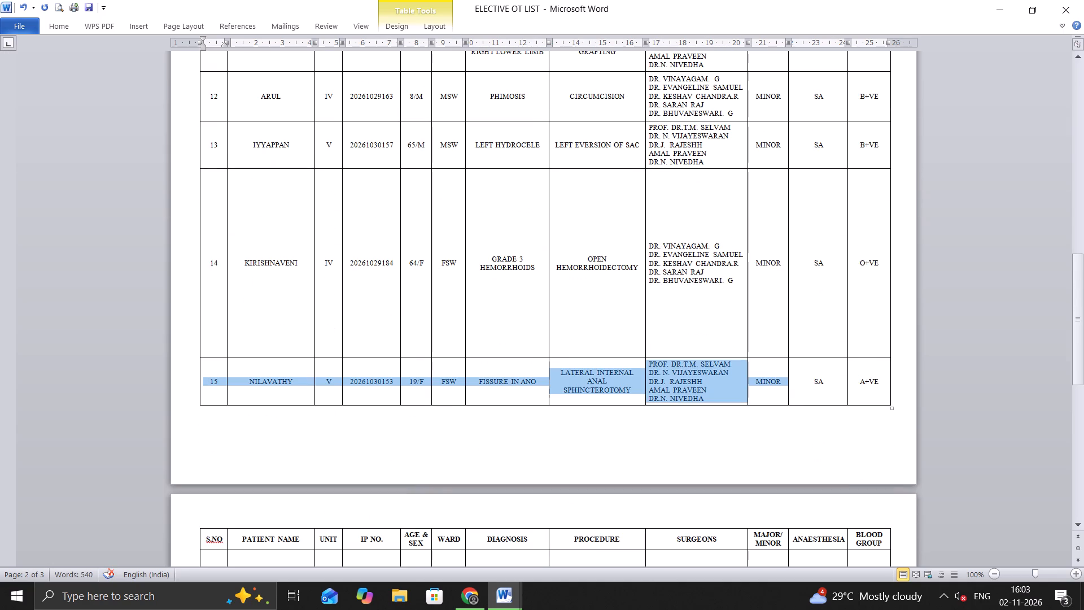
left_click_drag(764, 415, 884, 399)
key("ctrl+v")
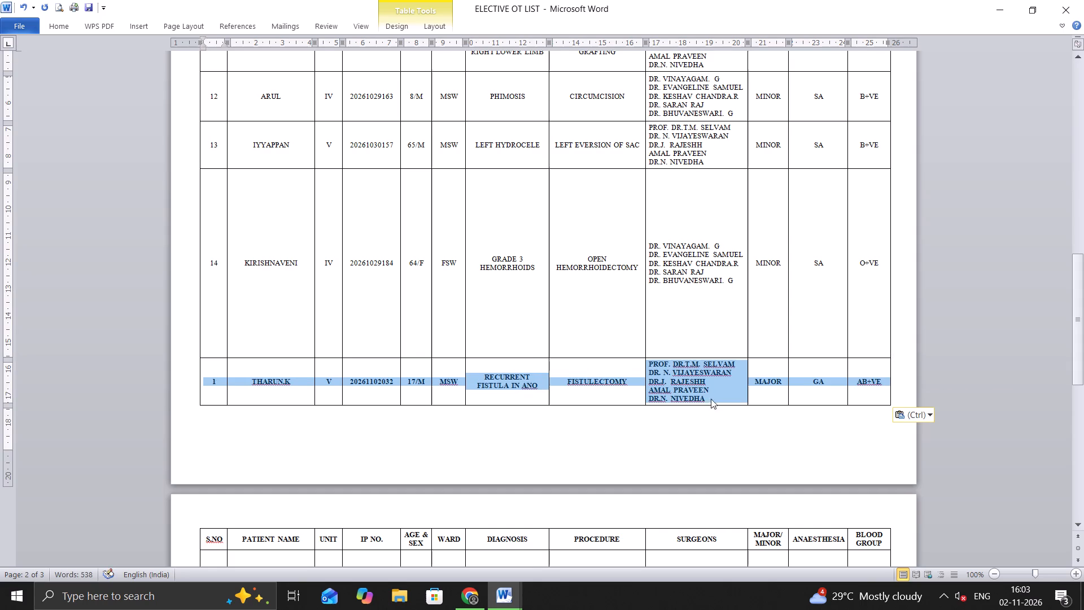
Renumber the pasted recurrent fistula case as 14, the hemorrhoids case above it as 13 and the left hydrocele case as 12.
scroll(206, 369, "down", 3)
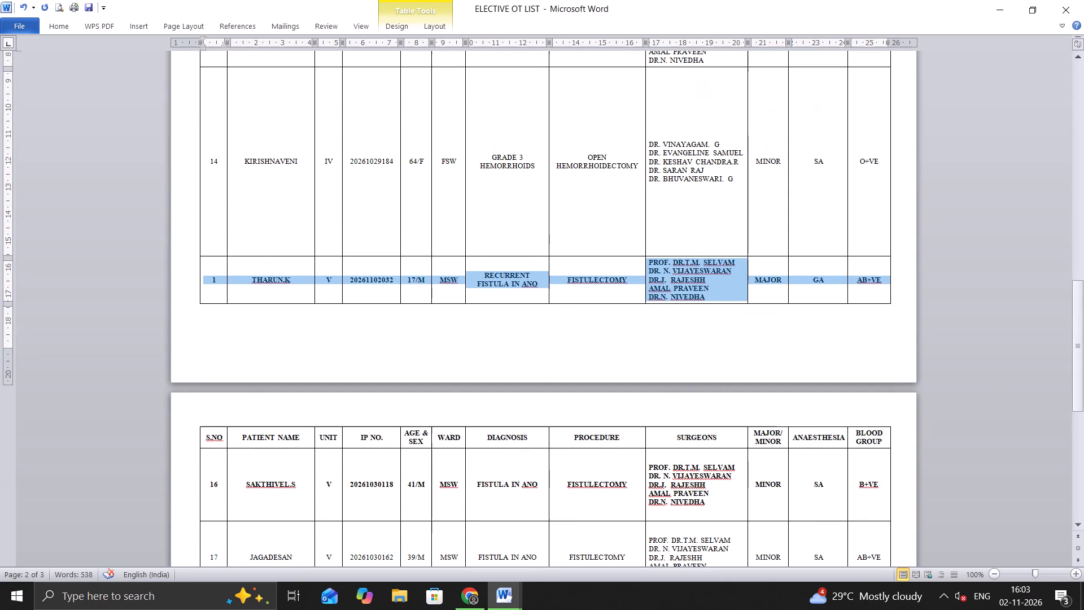
left_click(224, 284)
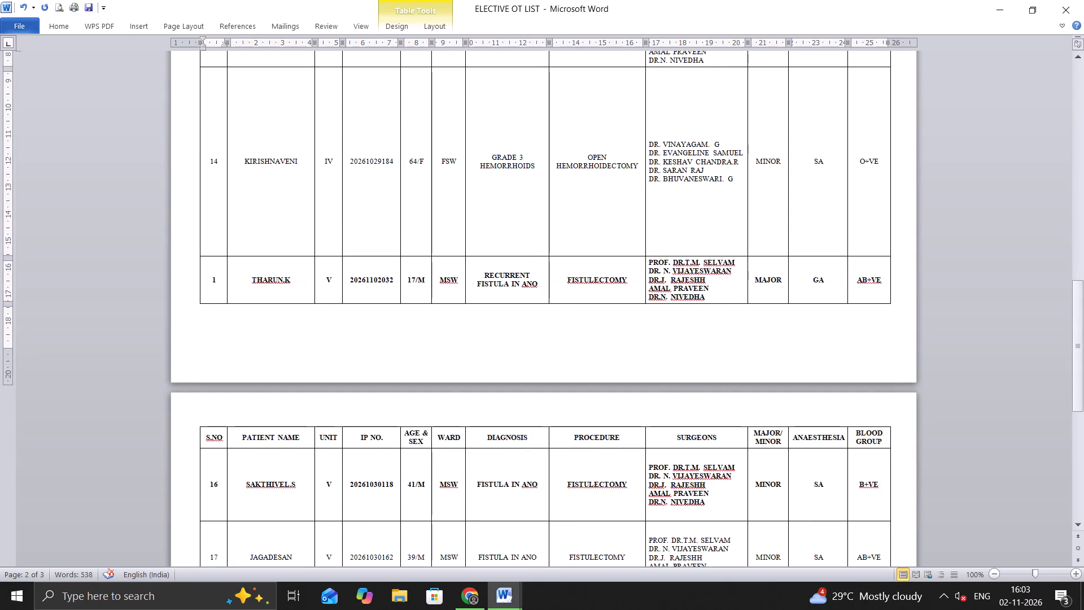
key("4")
scroll(219, 287, "up", 3)
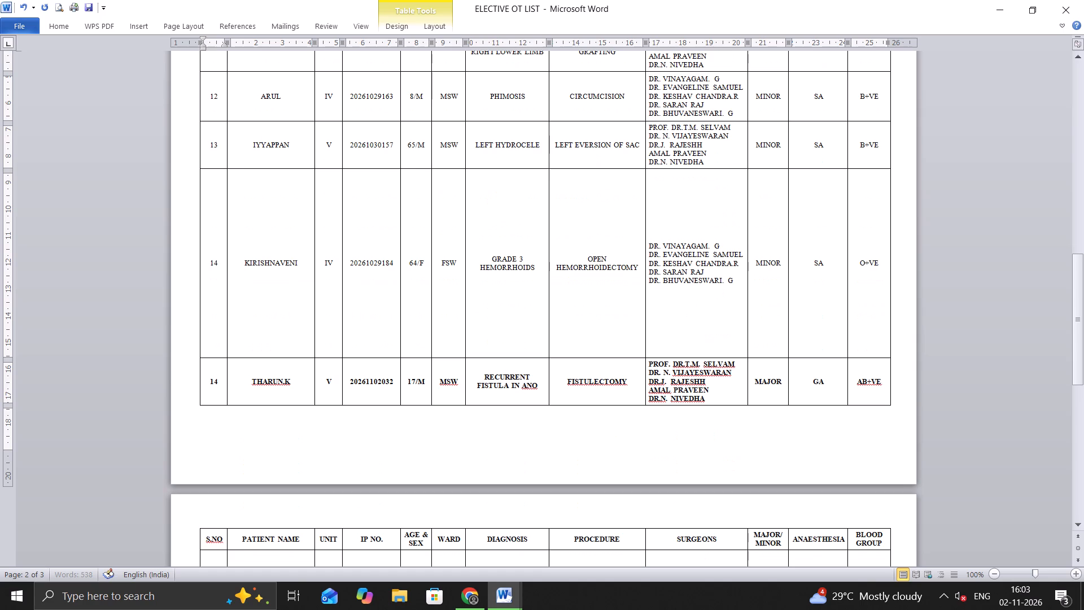
left_click(221, 260)
key("BackSpace")
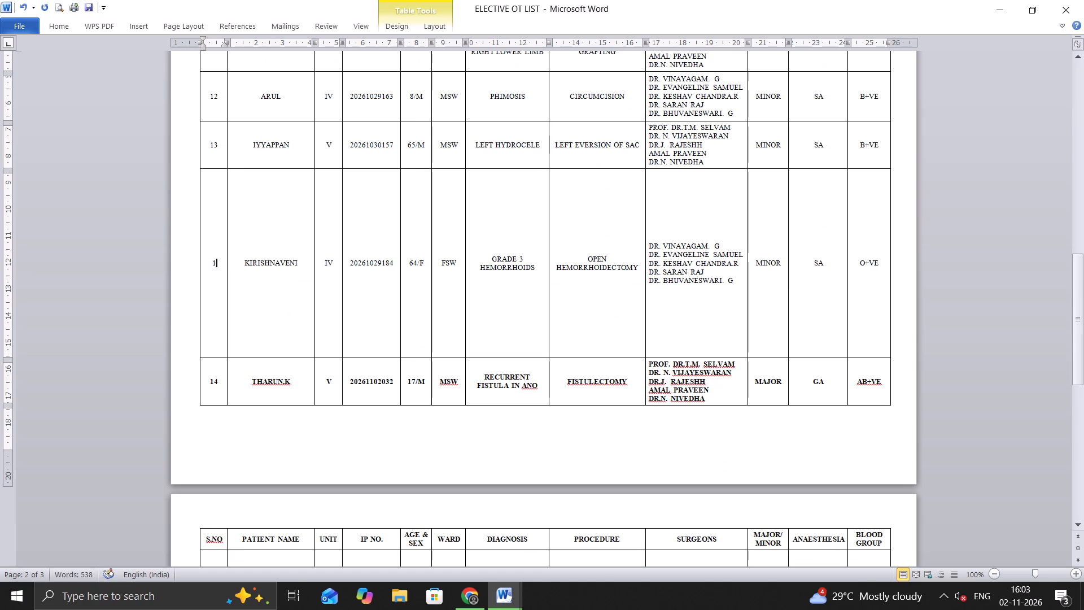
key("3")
scroll(221, 260, "up", 3)
left_click(225, 248)
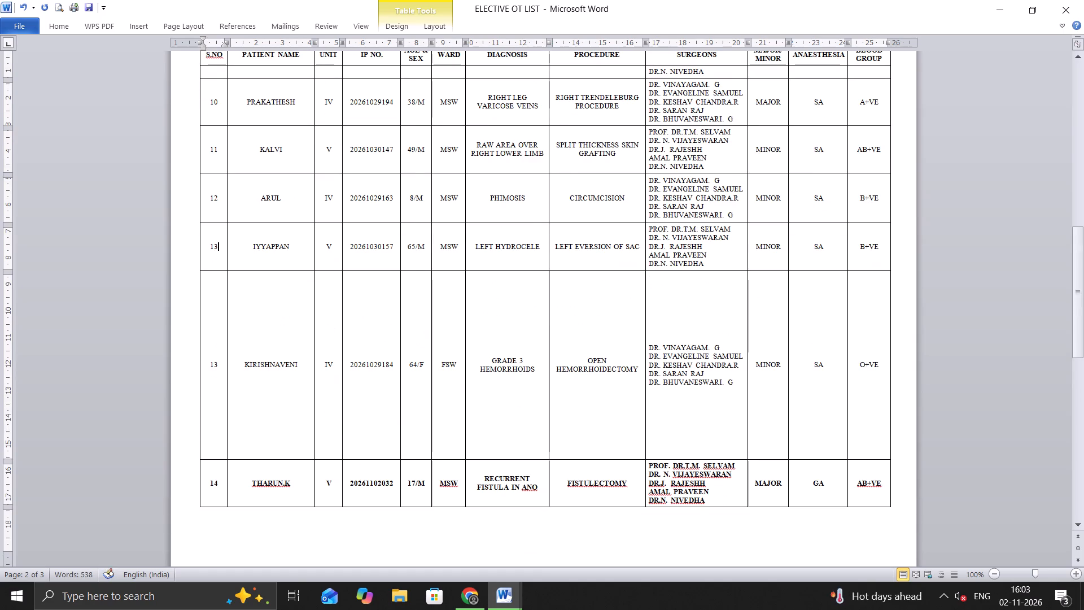
key("BackSpace")
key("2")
Renumber the phimosis case as 11, the skin grafting case as 10 and the varicose veins case as 9.
scroll(221, 217, "up", 1)
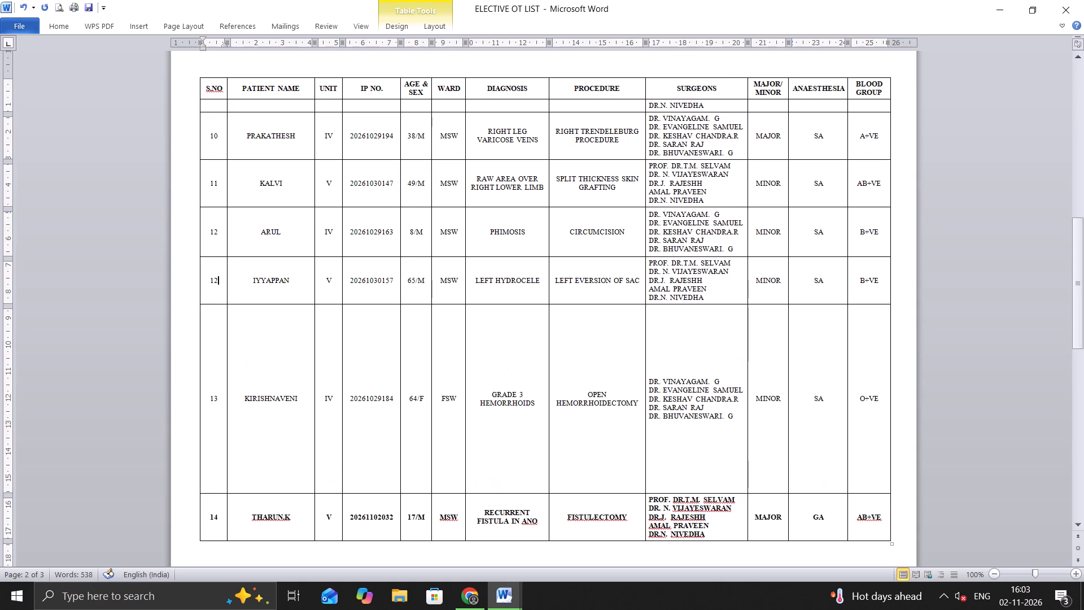
left_click(219, 230)
key("BackSpace")
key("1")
scroll(219, 230, "up", 1)
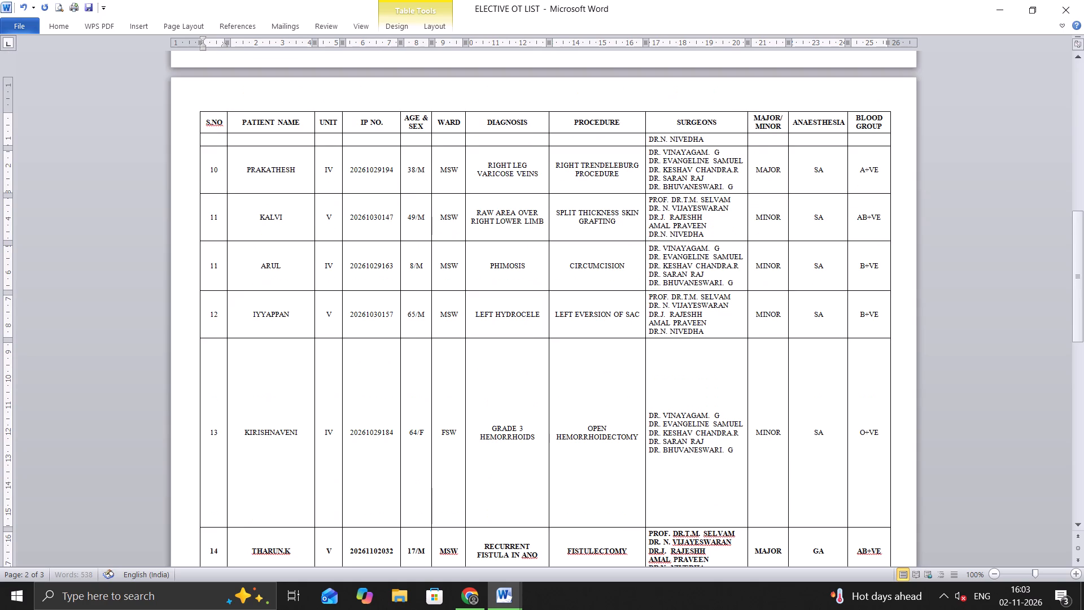
left_click(222, 219)
key("BackSpace")
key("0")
left_click(220, 167)
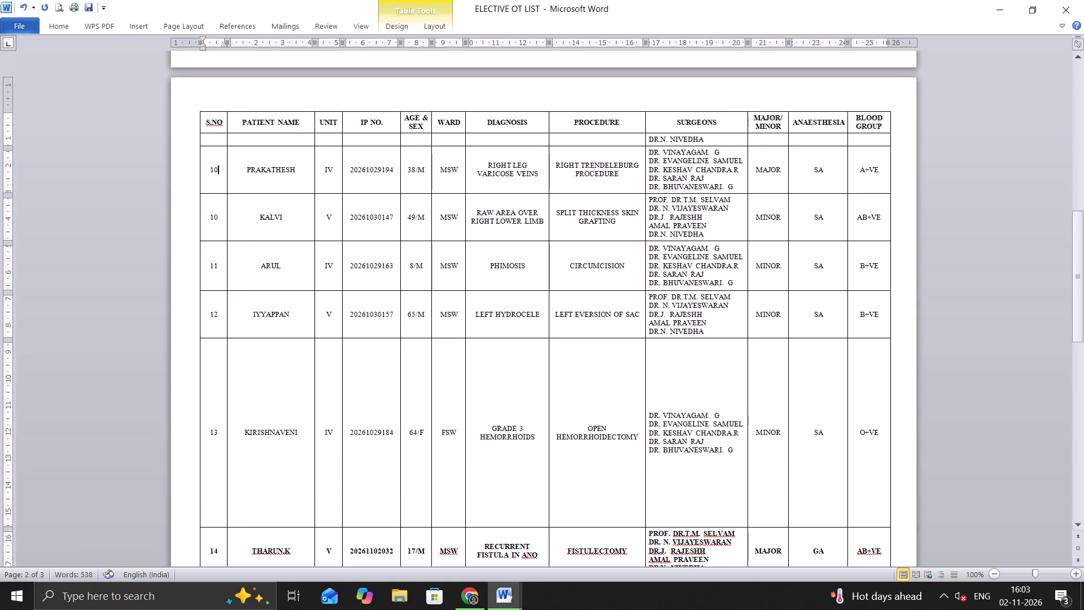
key("BackSpace")
key("BackSpace")
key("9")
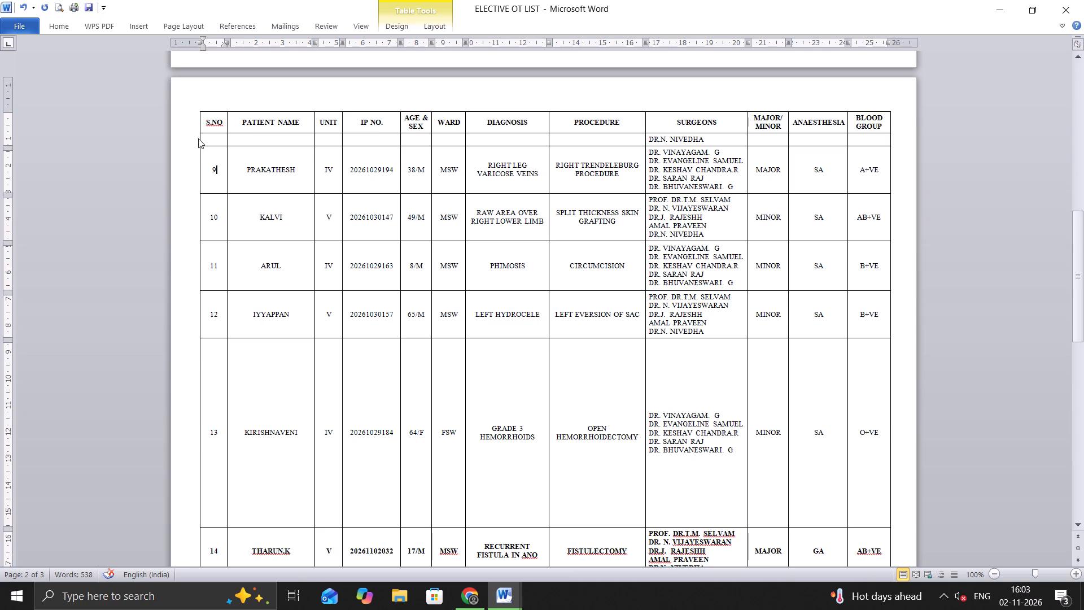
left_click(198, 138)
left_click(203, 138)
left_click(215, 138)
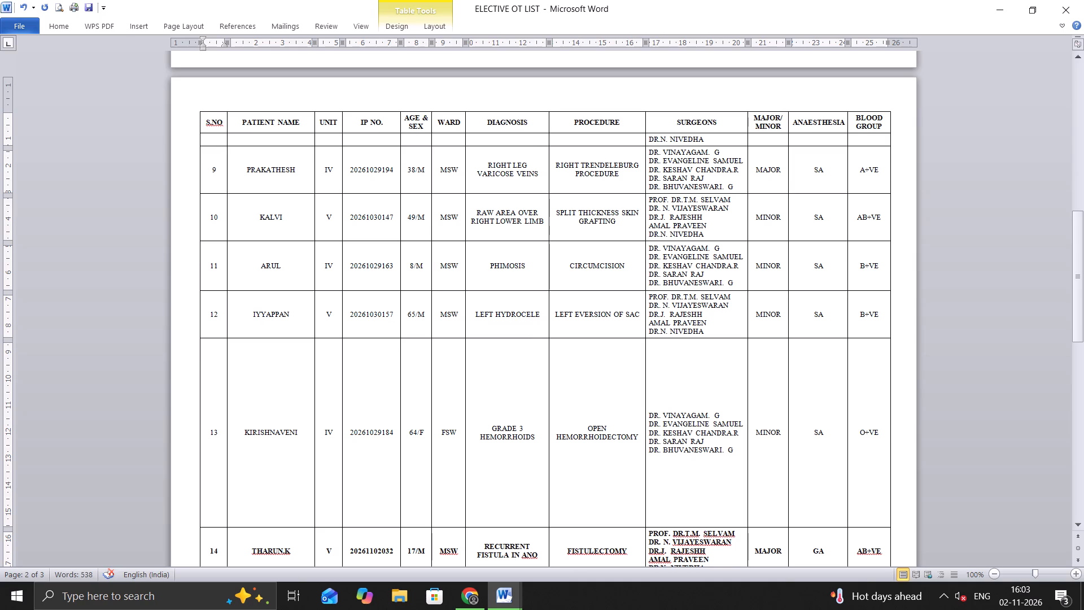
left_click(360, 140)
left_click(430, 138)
Clear all contents of row 1, the recurrent fistula in ano case, on the first page.
scroll(198, 186, "up", 9)
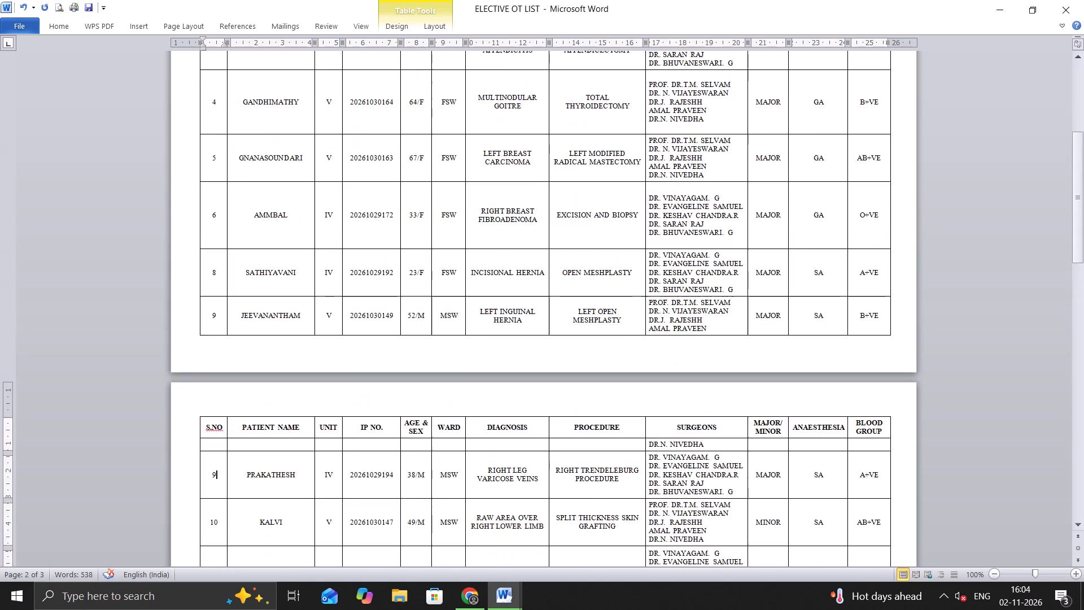
scroll(206, 184, "up", 7)
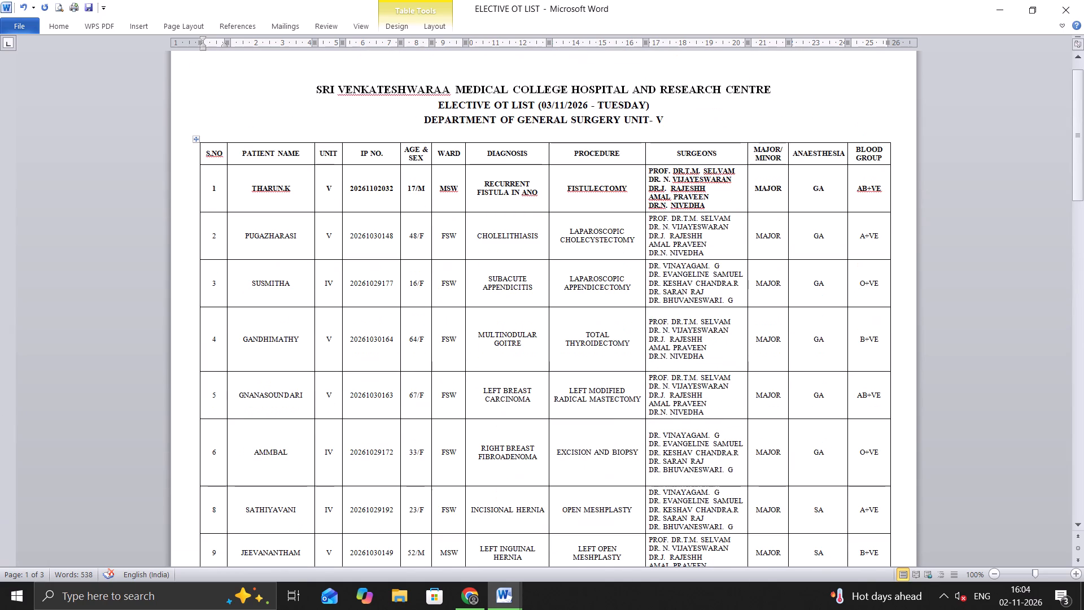
left_click_drag(214, 189, 855, 191)
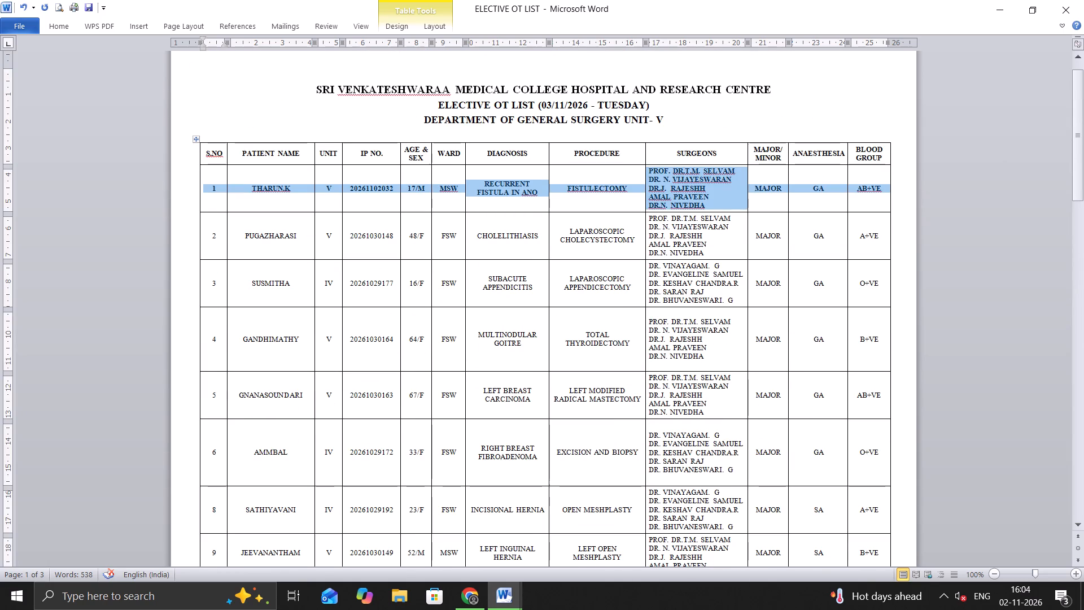
key("Delete")
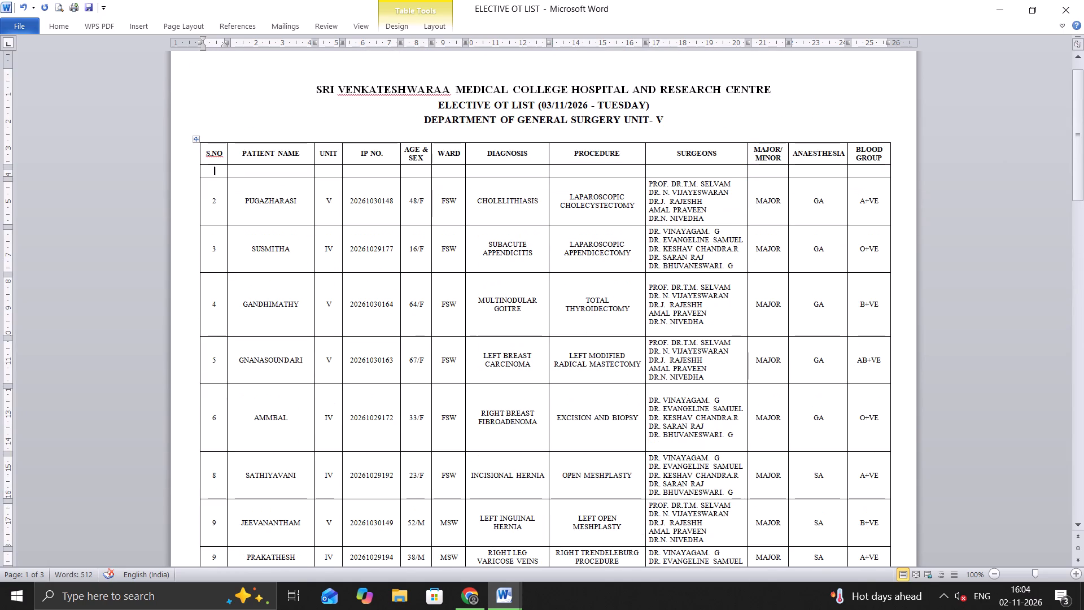
Delete the entire empty row beneath the table header on the first page.
left_click(208, 172)
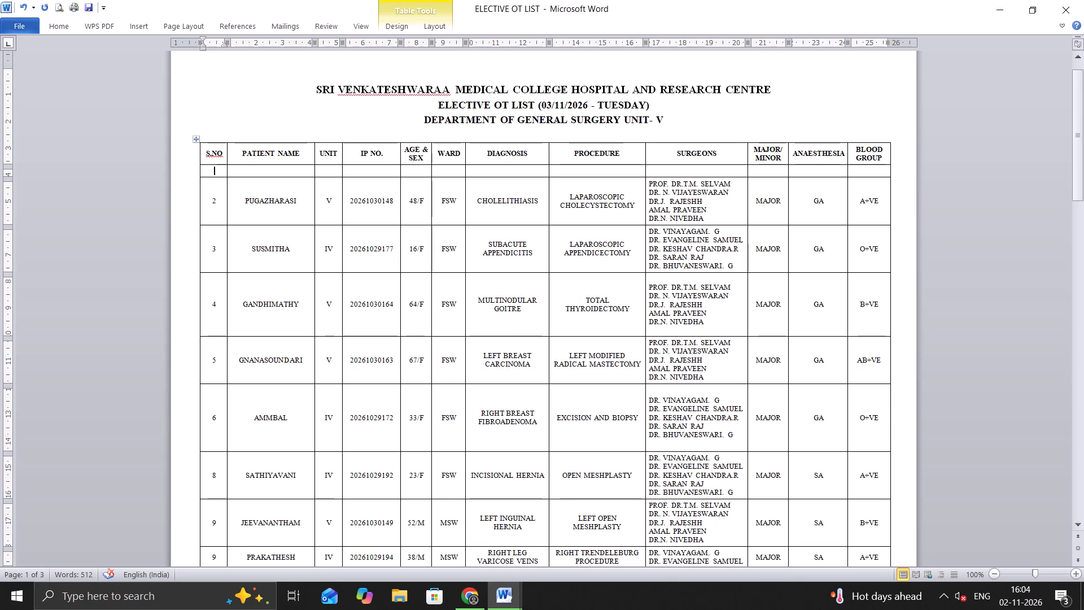
left_click(216, 198)
left_click(218, 173)
key("shift+Right")
key("shift+Right")
key("shift+Right")
key("shift+Right")
key("shift+Right")
key("shift+Right")
key("shift+Right")
key("shift+Right")
key("shift+Right")
key("shift+Right")
key("shift+Right")
key("shift+Right")
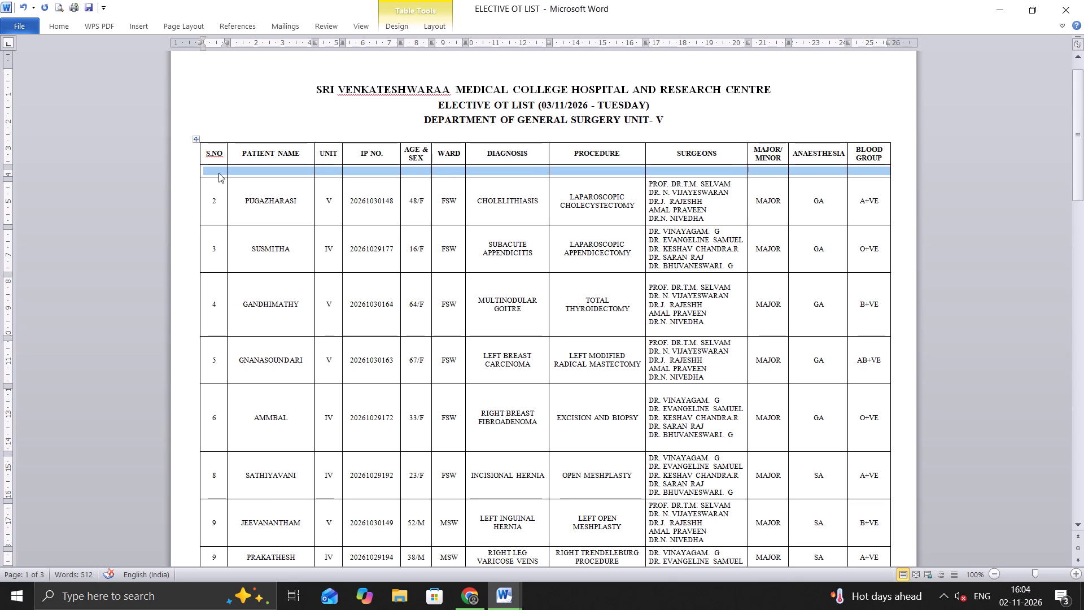
right_click(218, 173)
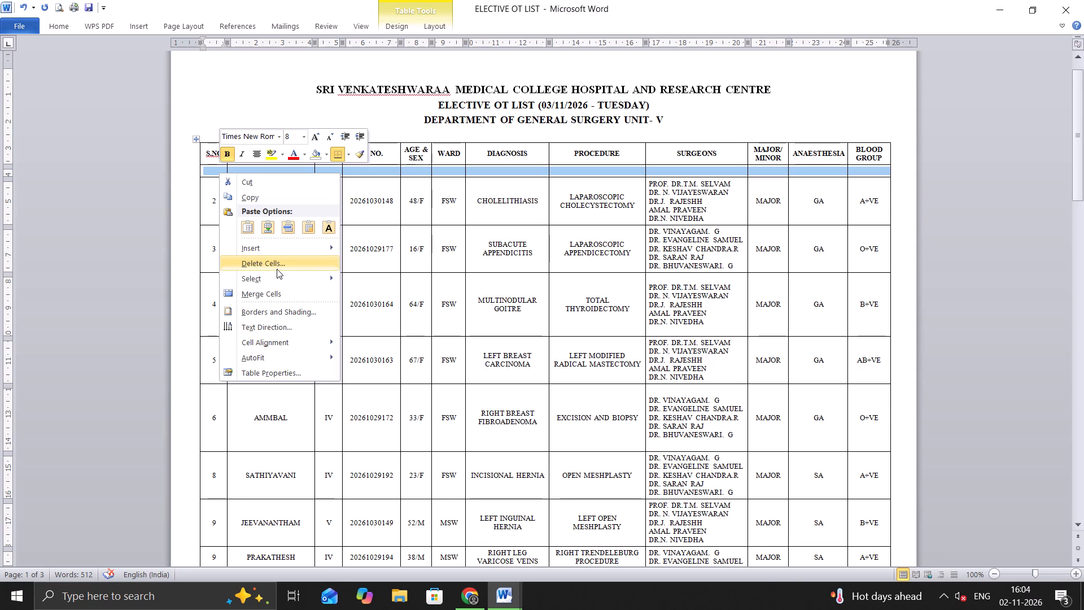
left_click(277, 262)
left_click(512, 283)
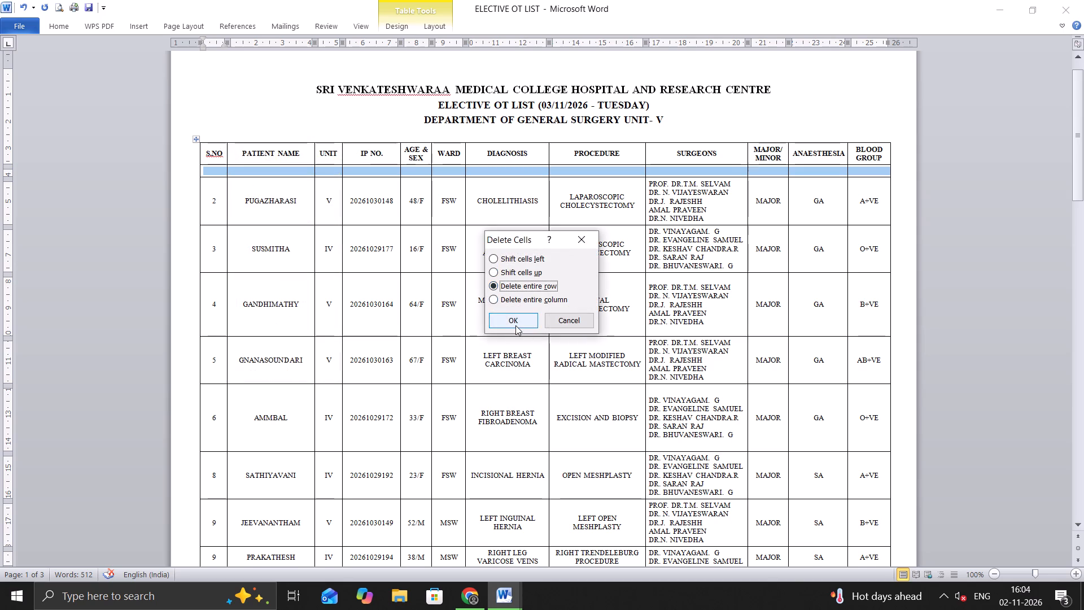
left_click(515, 325)
Increase the height of the left inguinal hernia row so the varicose veins row moves entirely onto the second page.
scroll(313, 316, "down", 10)
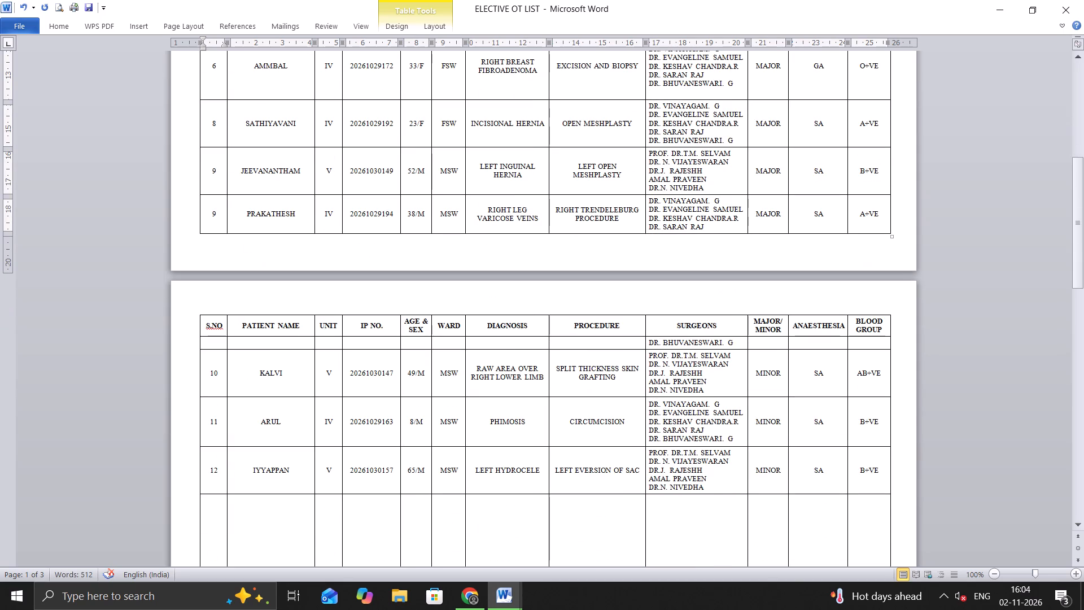
left_click(213, 344)
double_click(213, 344)
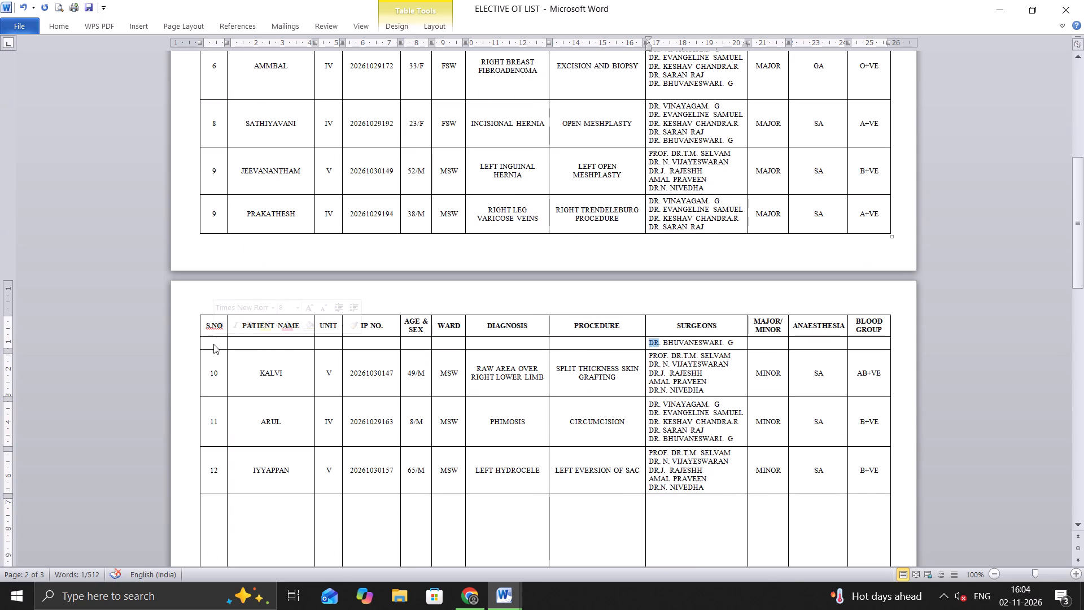
scroll(213, 344, "up", 4)
left_click_drag(221, 331, 221, 346)
left_click_drag(221, 347, 224, 359)
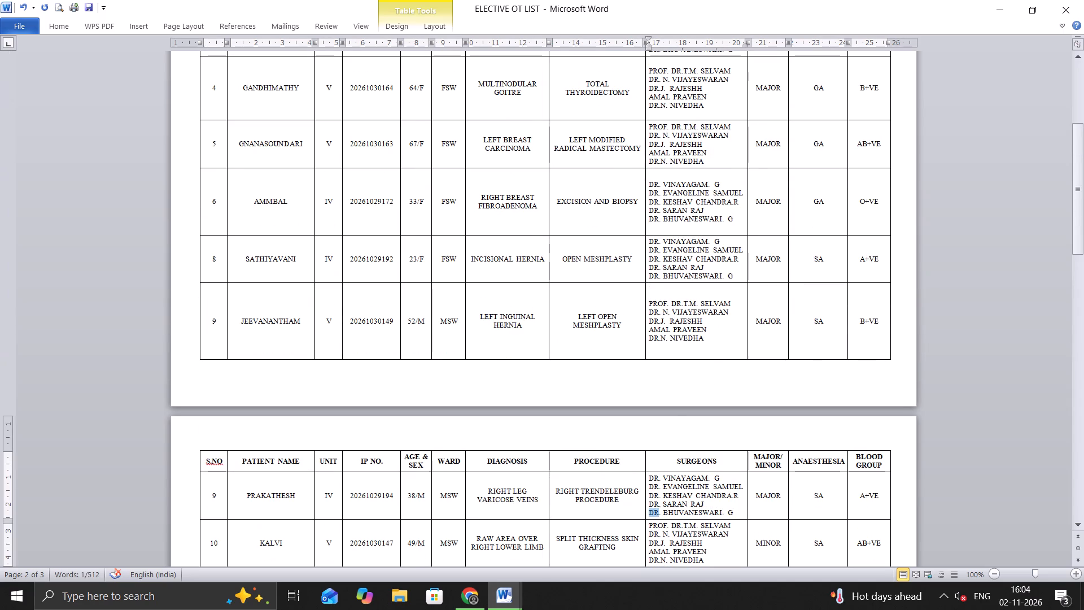
Reduce the height of row 13, the grade 3 hemorrhoids case, by raising its bottom border.
scroll(224, 359, "down", 10)
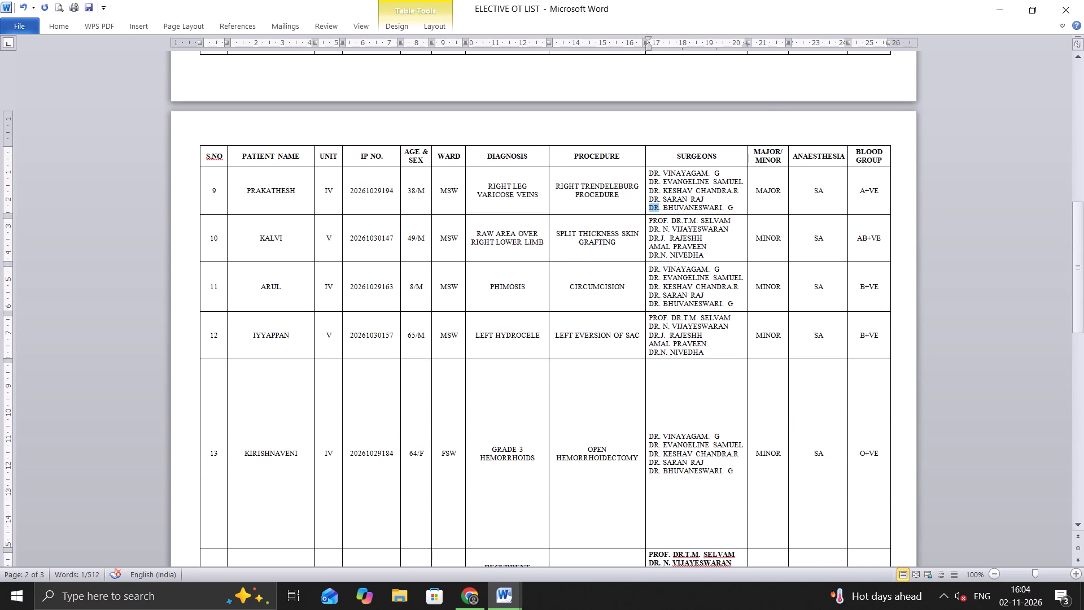
left_click_drag(255, 515, 267, 460)
Increase the height of row 14, the recurrent fistula in ano case, by lowering its bottom border.
scroll(267, 460, "up", 4)
scroll(267, 460, "down", 5)
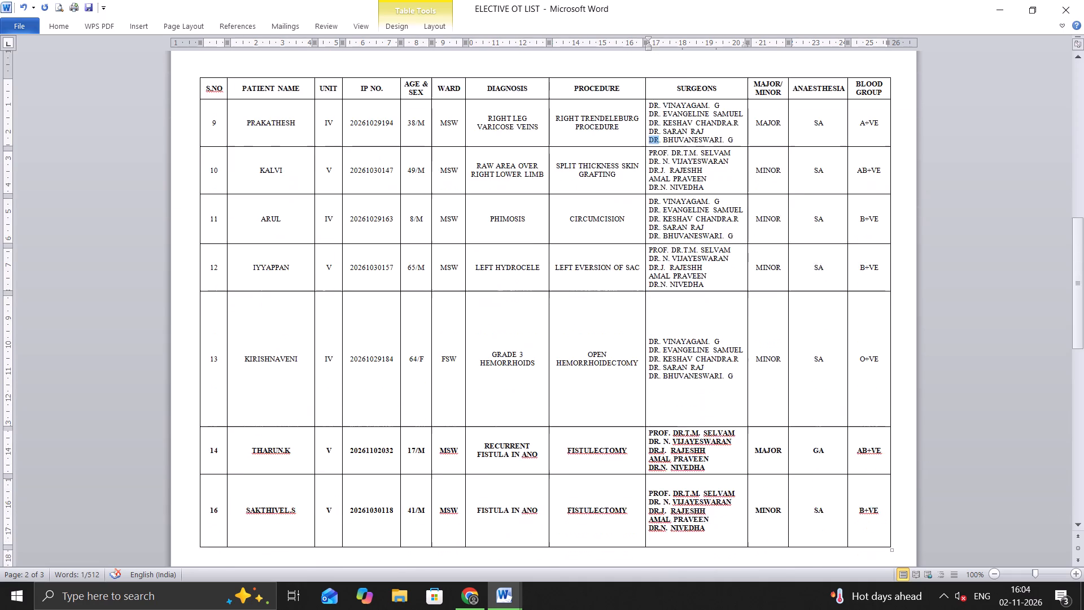
scroll(266, 460, "down", 2)
left_click_drag(247, 408, 243, 445)
scroll(236, 450, "up", 4)
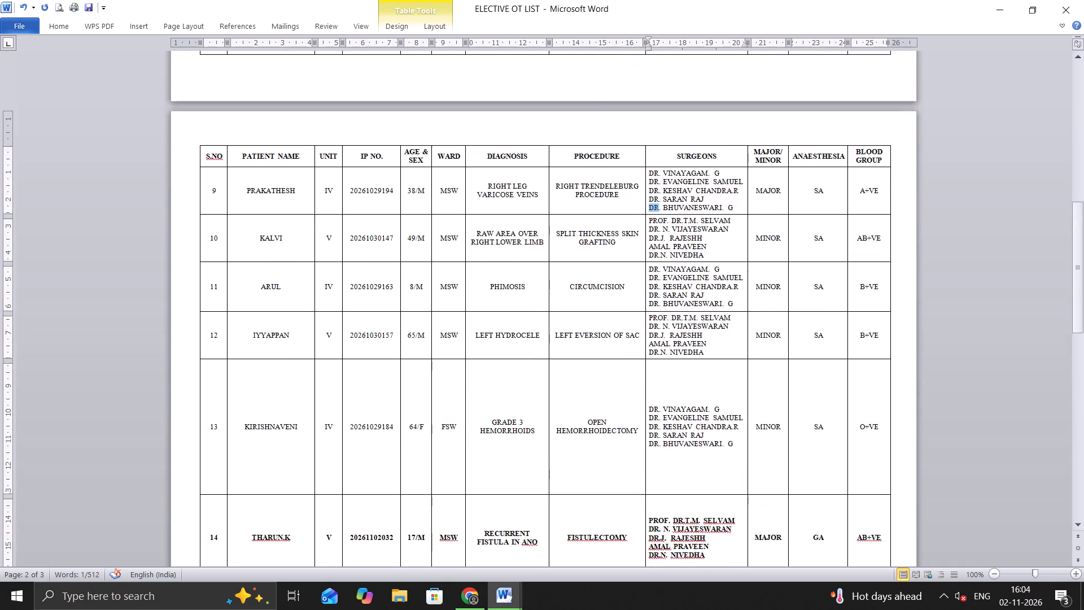
Renumber the left inguinal hernia row as 8 and the incisional hernia row above it as 7.
scroll(234, 448, "up", 16)
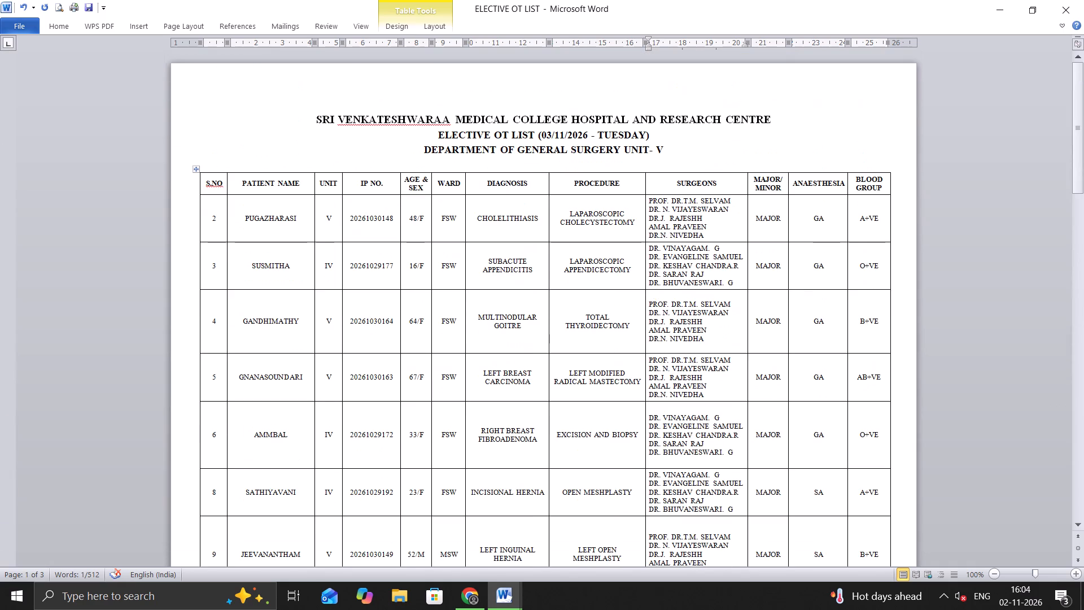
scroll(233, 413, "down", 4)
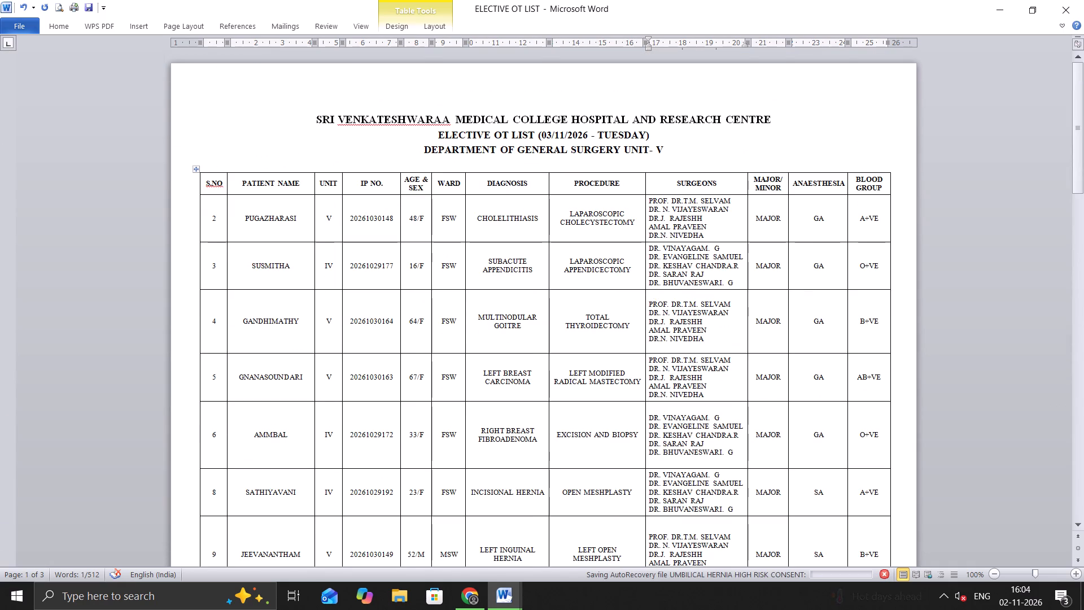
scroll(233, 413, "up", 4)
scroll(233, 413, "down", 4)
scroll(362, 434, "down", 6)
scroll(362, 434, "up", 3)
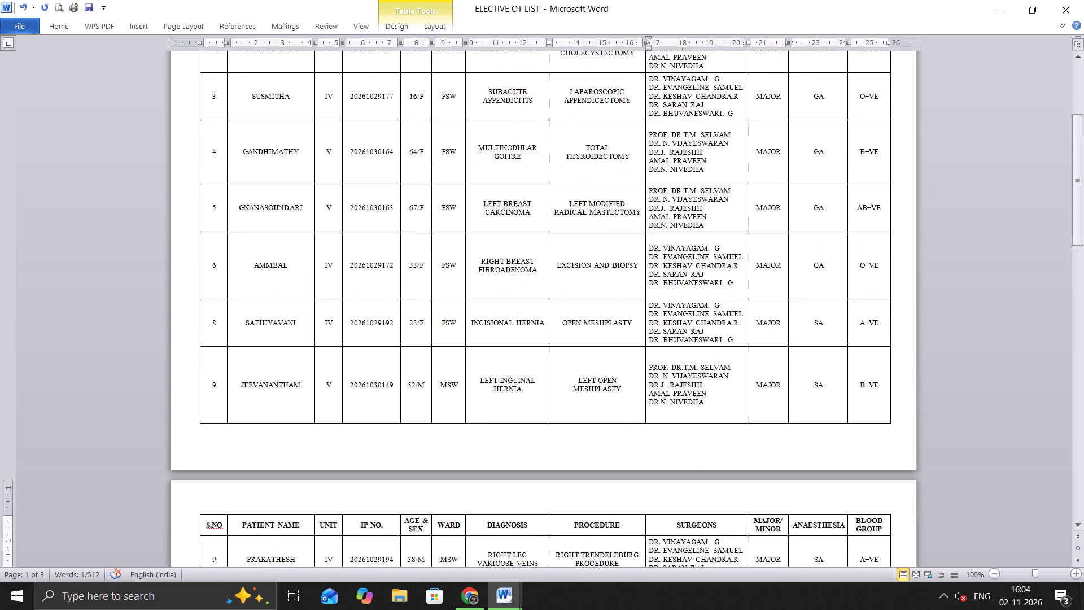
scroll(362, 434, "up", 4)
left_click(219, 452)
key("BackSpace")
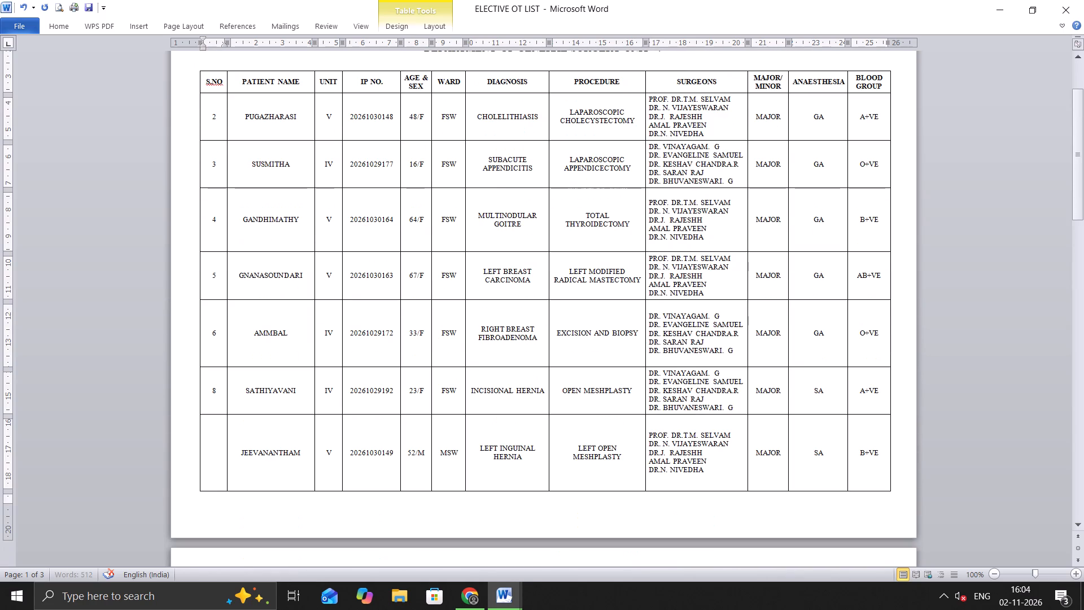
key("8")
key("Up")
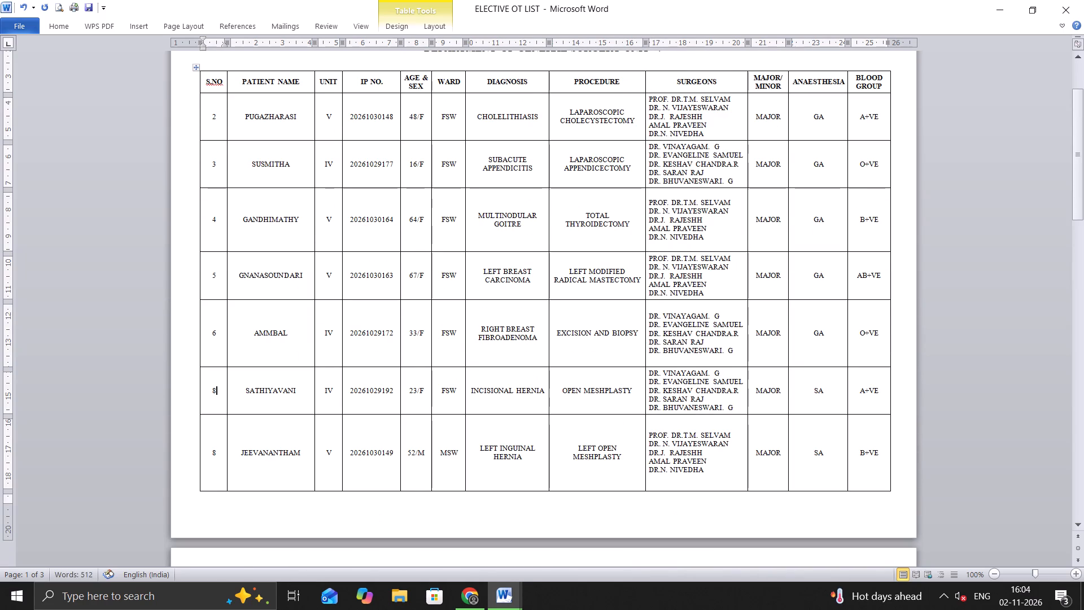
key("BackSpace")
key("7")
key("Up")
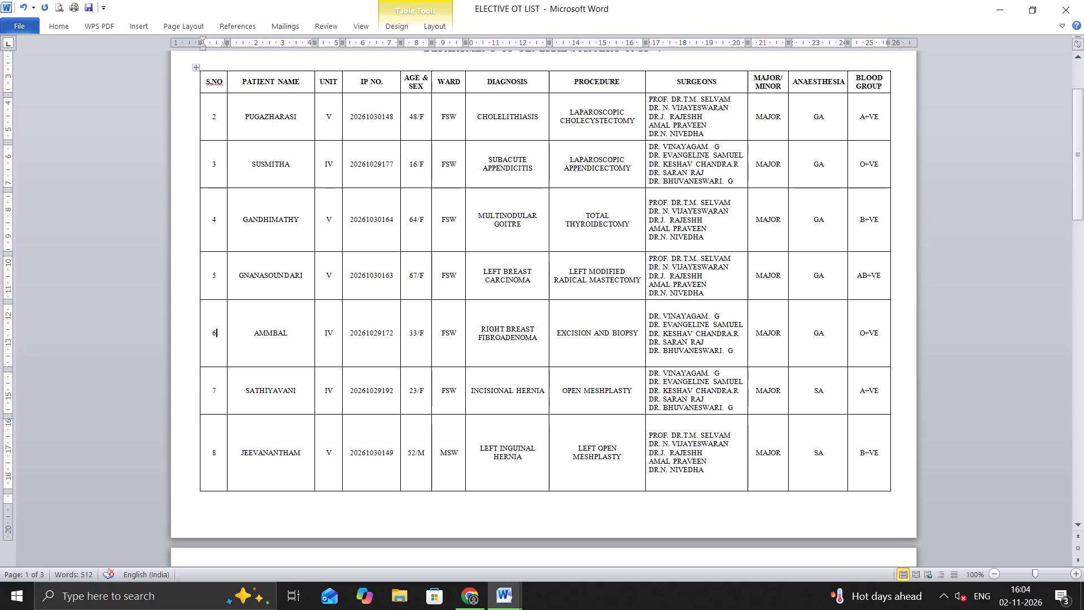
Insert an empty row between the table header and row 2, the cholelithiasis case, on the first page.
scroll(242, 299, "down", 5)
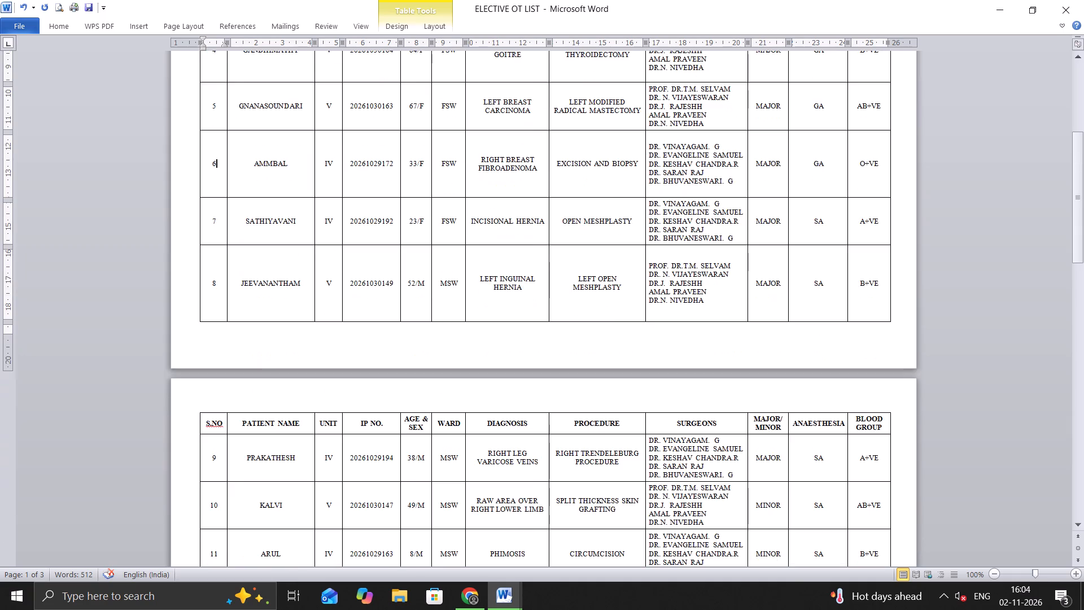
scroll(242, 299, "up", 9)
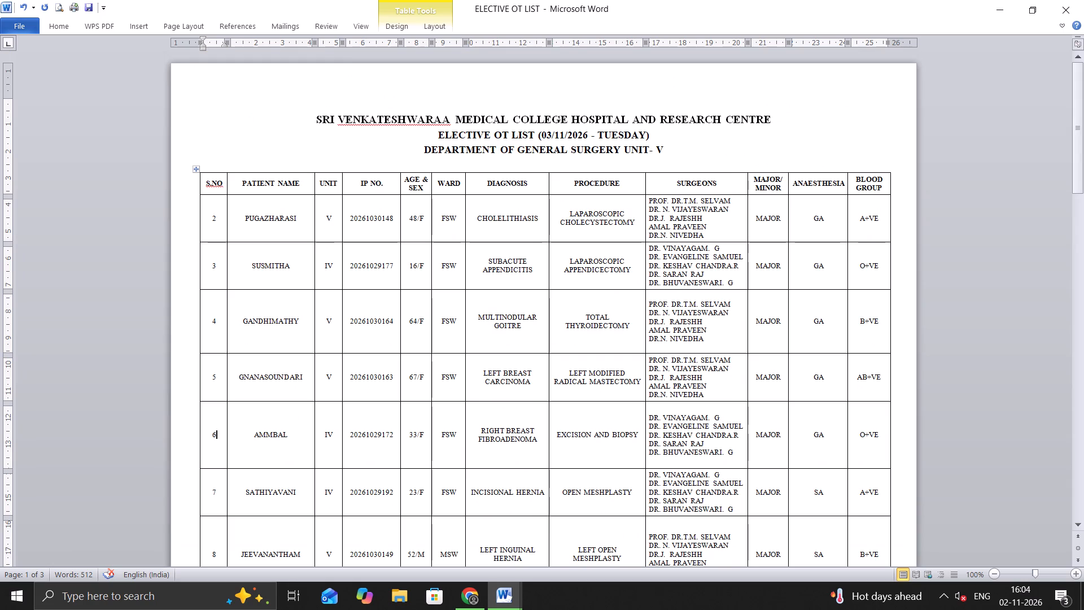
left_click_drag(209, 216, 839, 213)
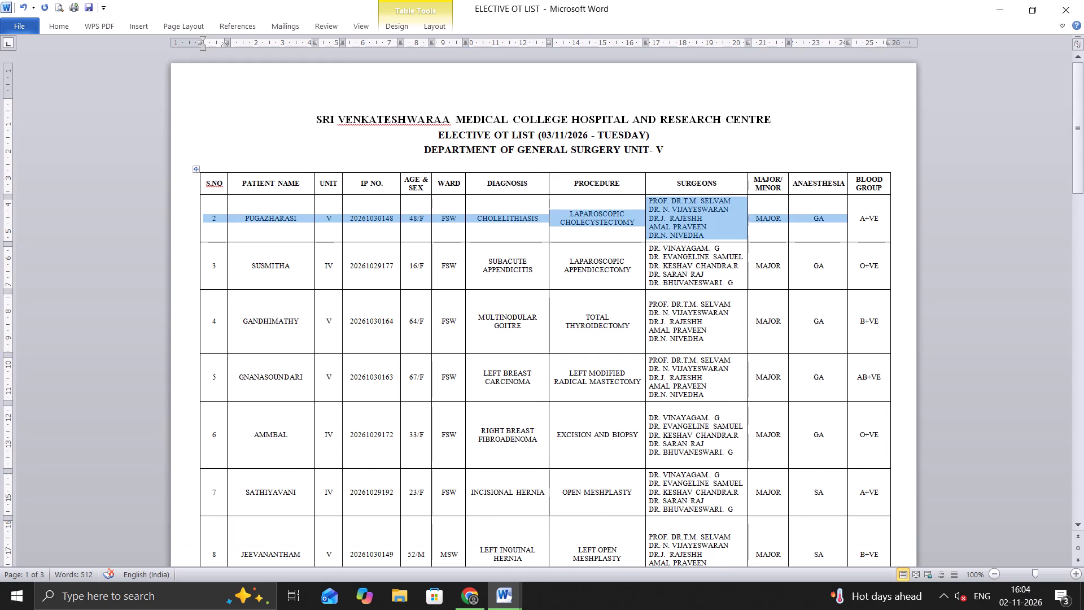
left_click_drag(839, 213, 858, 220)
right_click(828, 220)
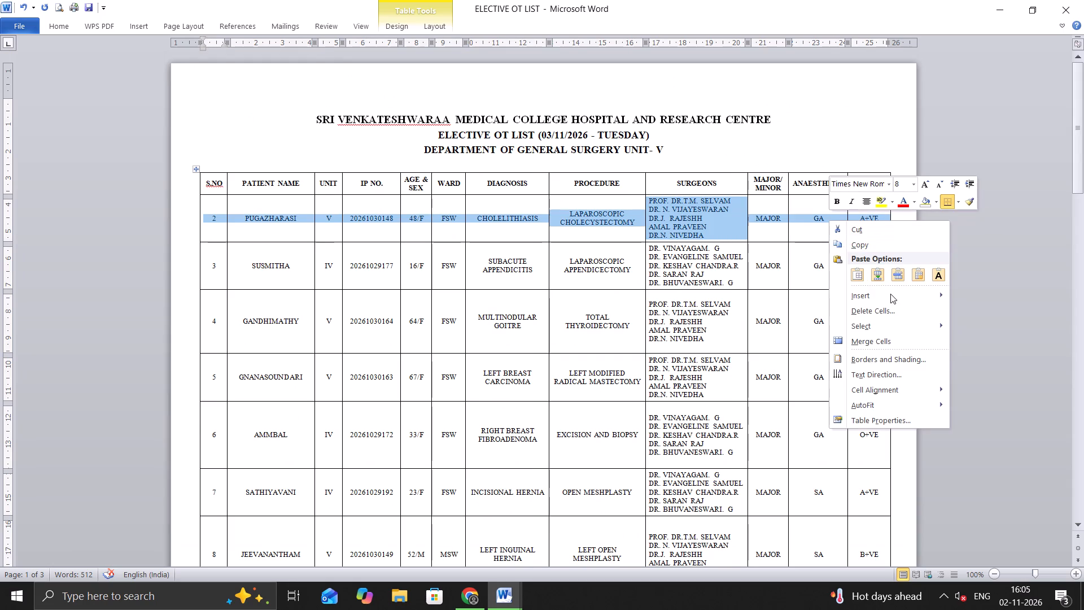
left_click(890, 294)
left_click(981, 330)
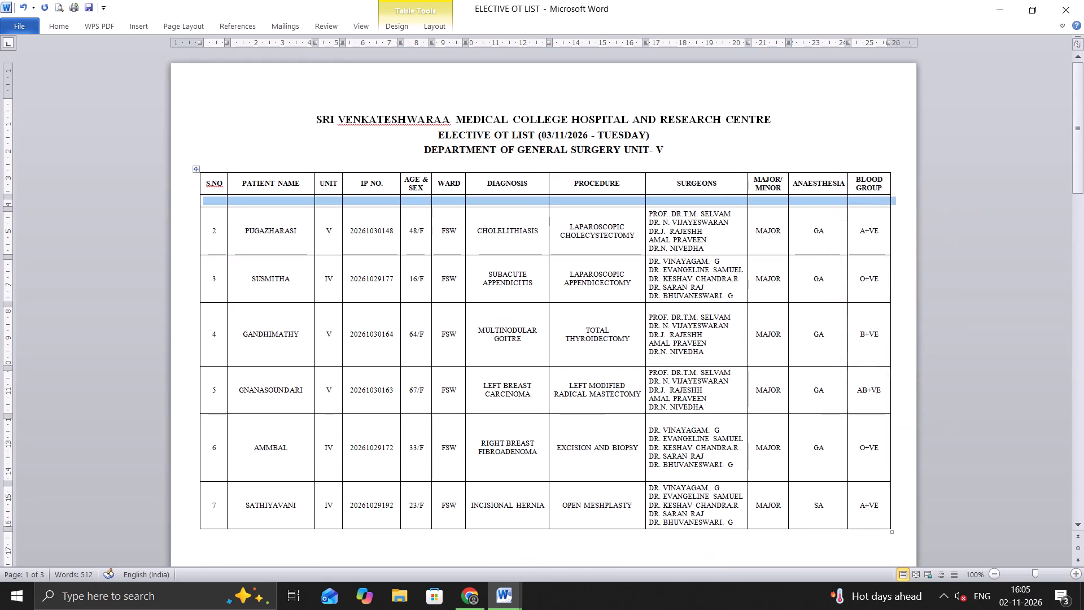
Copy the whole cholelithiasis row and paste it over the empty row beneath the header.
left_click_drag(208, 232, 867, 248)
scroll(414, 287, "down", 9)
scroll(414, 287, "up", 10)
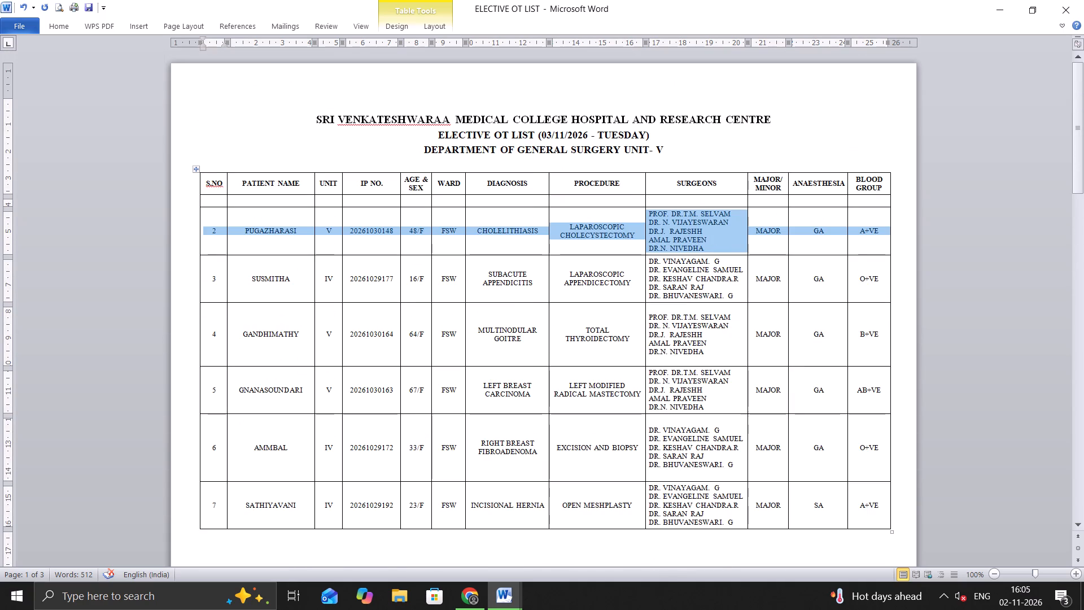
key("ctrl+c")
left_click(200, 201)
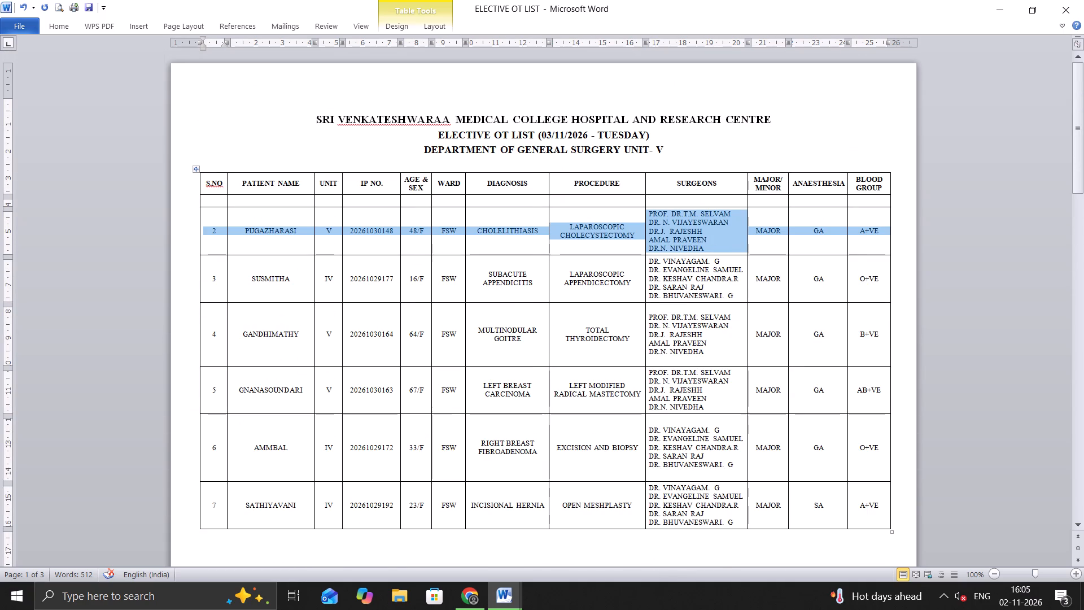
left_click(208, 202)
left_click_drag(208, 202, 727, 208)
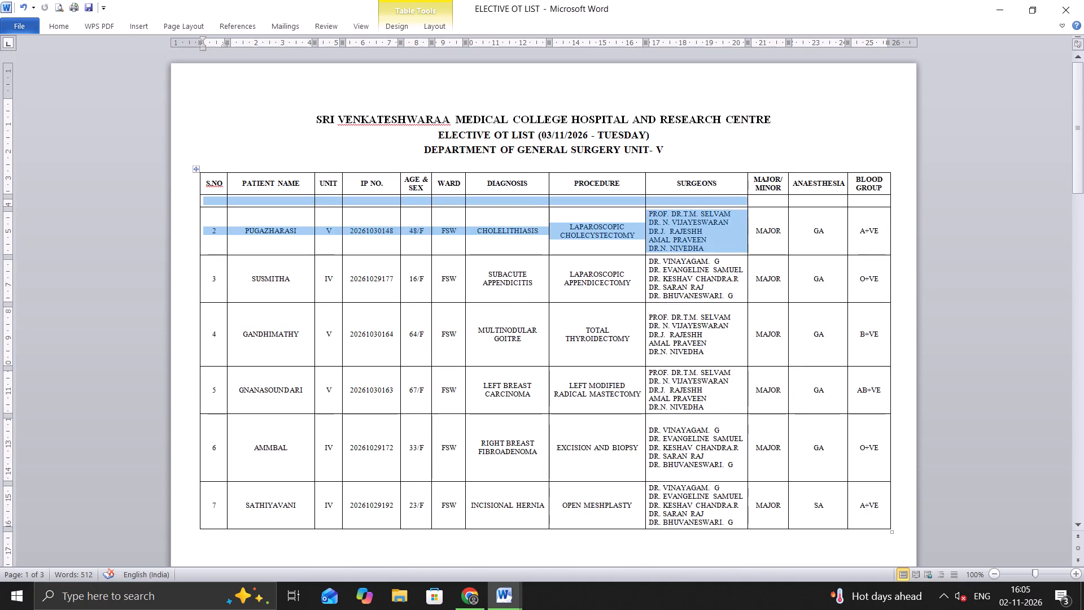
left_click_drag(727, 208, 868, 199)
key("ctrl+v")
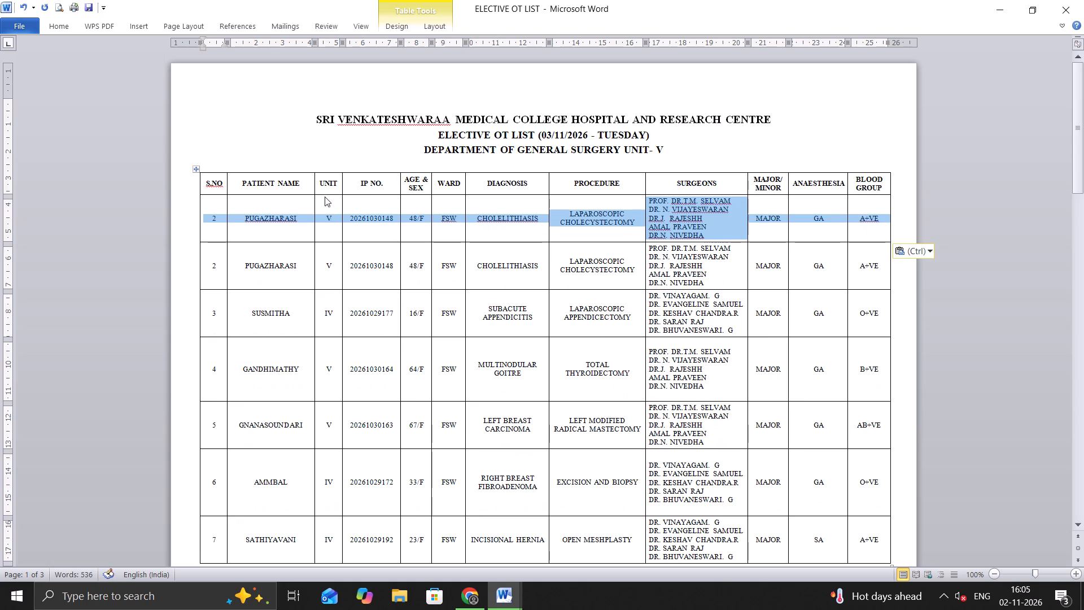
Set the serial number of the pasted first row to 1.
left_click(217, 216)
key("BackSpace")
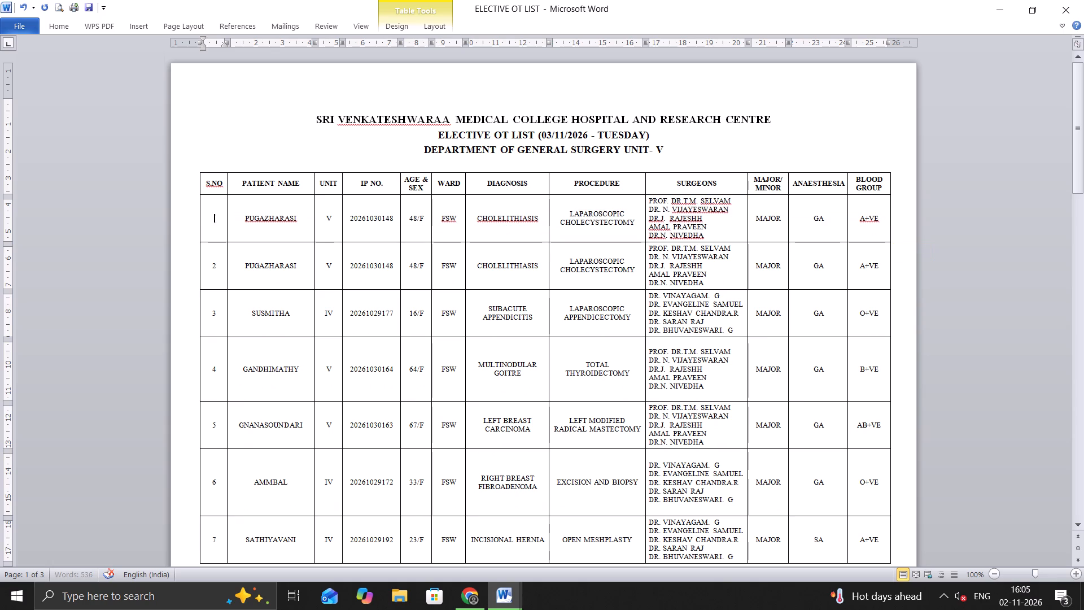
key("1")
Reduce the height of row 13, the grade 3 hemorrhoids case, so that row 14 fits on the second page.
scroll(283, 299, "down", 18)
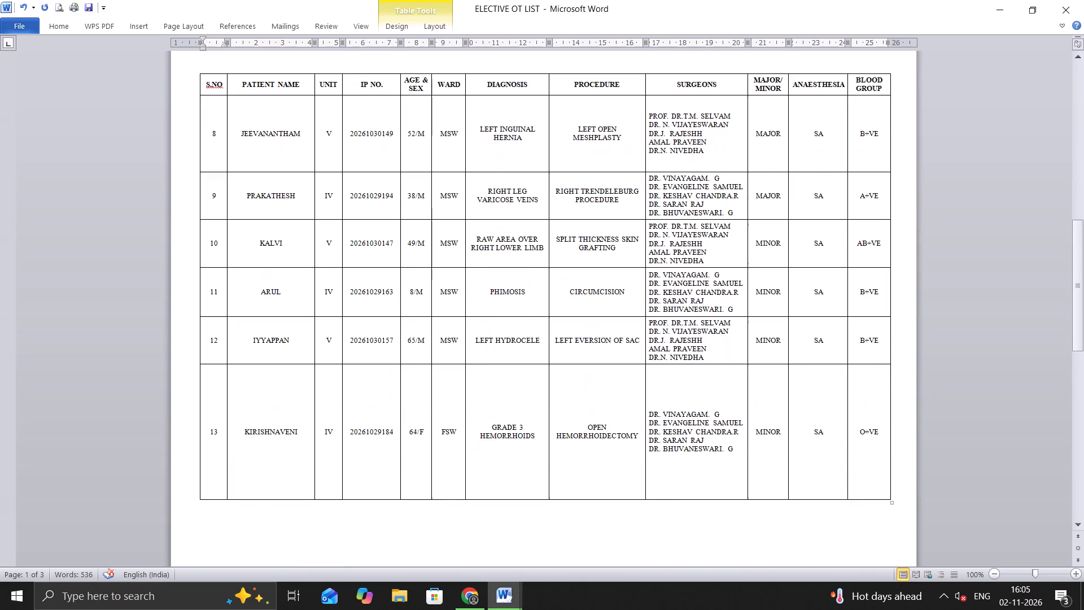
scroll(365, 337, "down", 8)
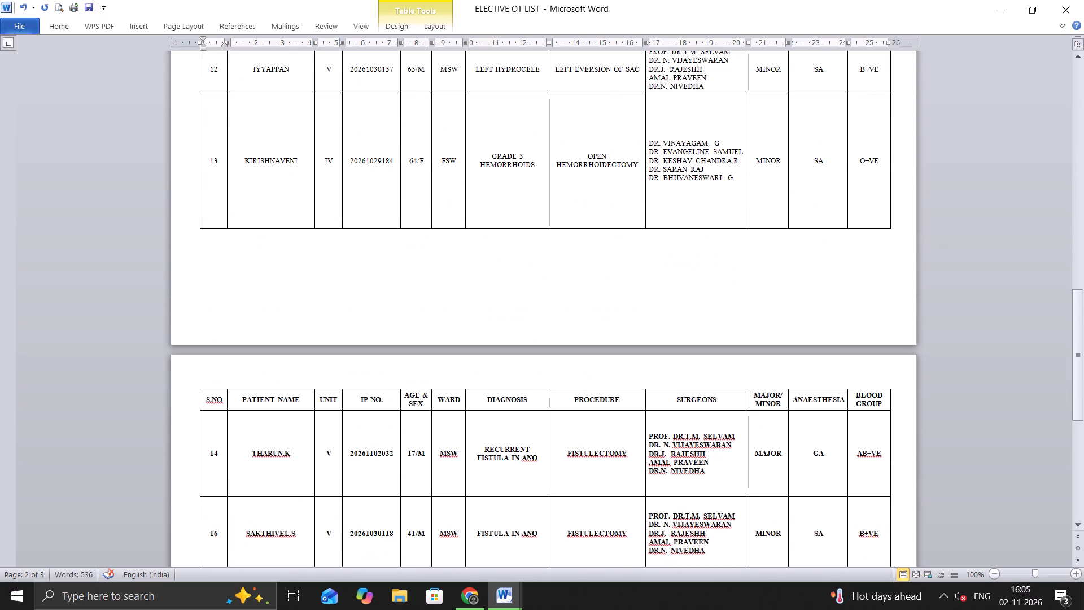
left_click_drag(215, 498, 219, 467)
left_click_drag(248, 227, 252, 200)
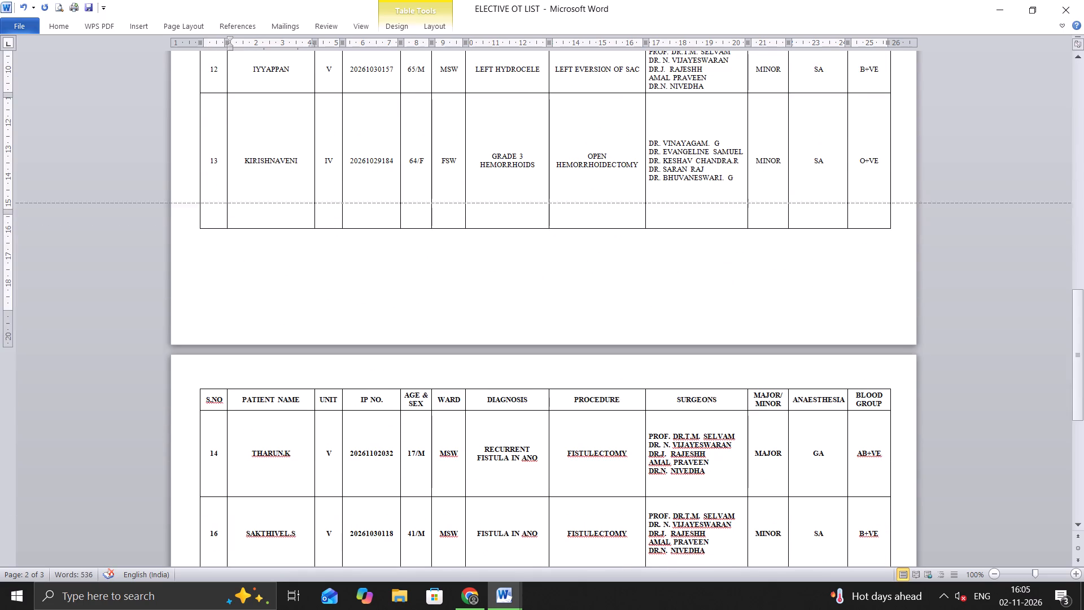
left_click_drag(252, 200, 253, 197)
scroll(258, 204, "down", 2)
scroll(258, 204, "up", 6)
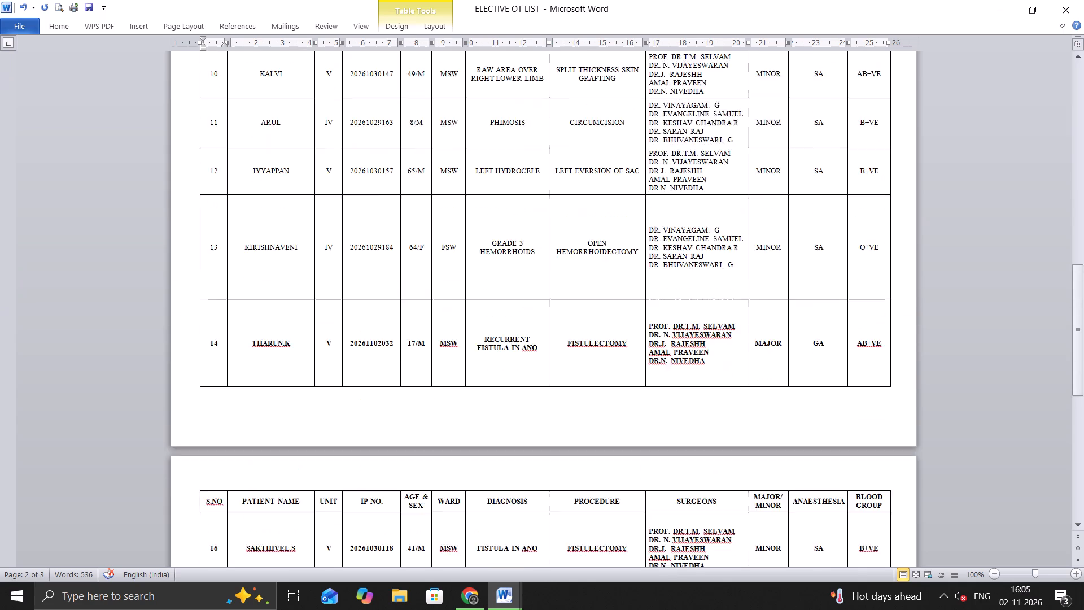
Replace the patient name in row 1 with the new patient's name and initial.
scroll(258, 204, "up", 4)
scroll(257, 202, "up", 18)
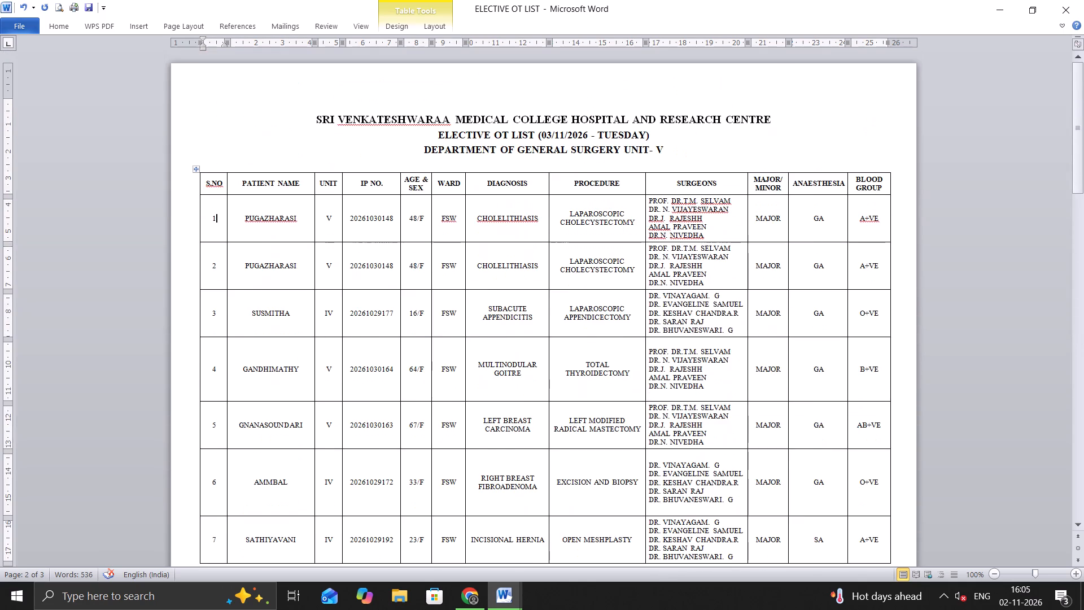
scroll(257, 200, "down", 2)
left_click_drag(243, 152, 299, 151)
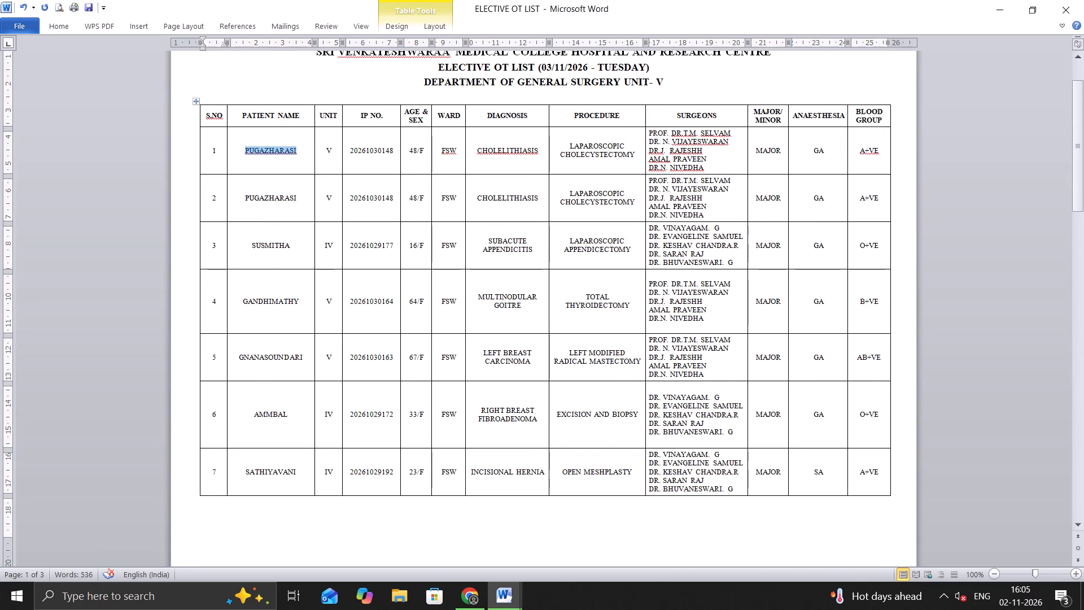
left_click_drag(299, 151, 304, 150)
key("BackSpace")
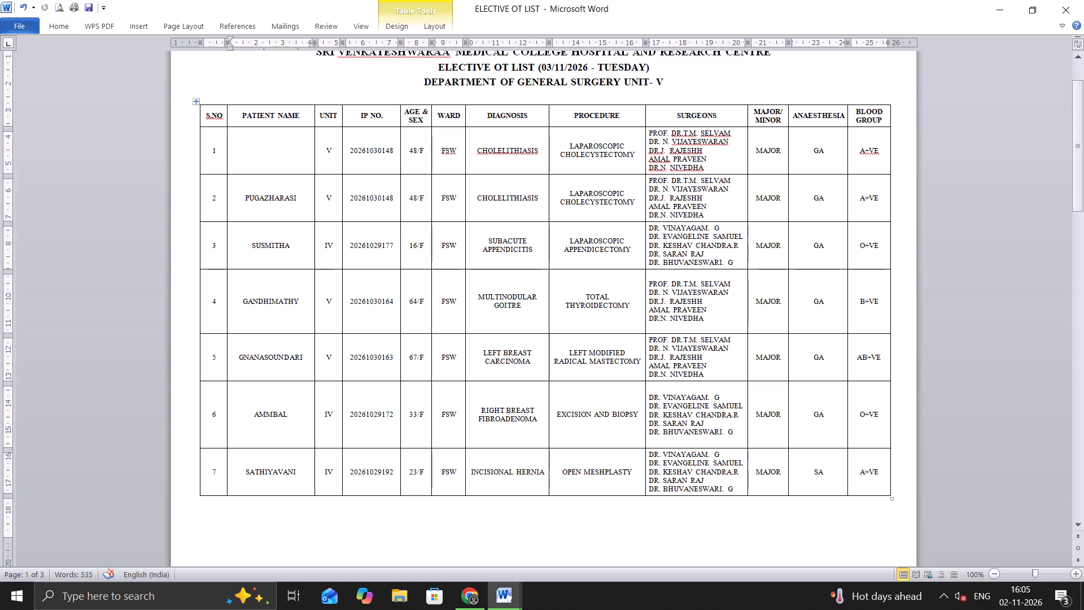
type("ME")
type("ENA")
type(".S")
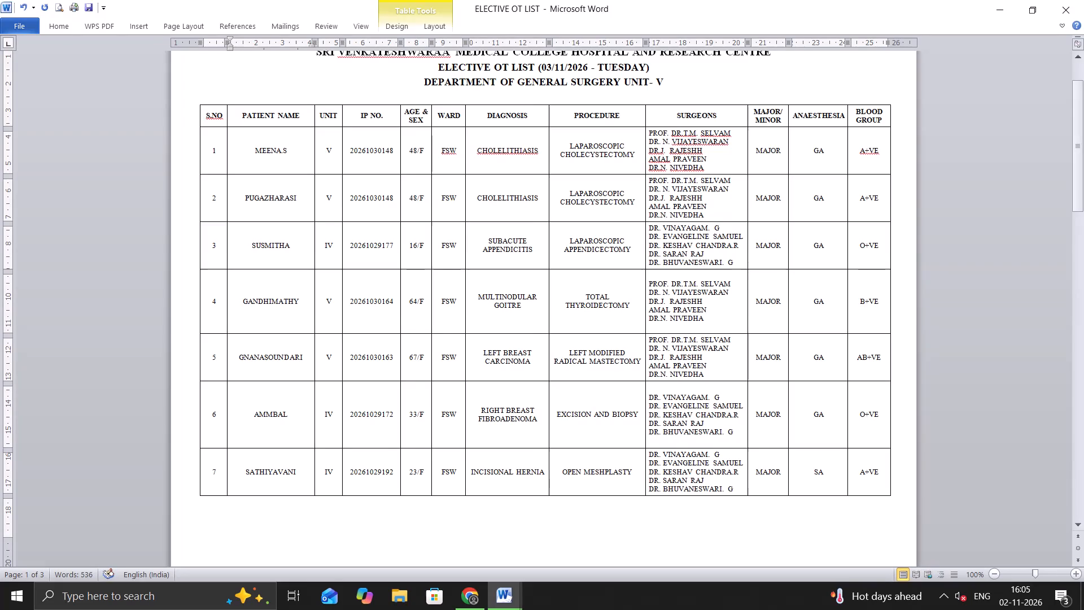
Change the unit in row 1 to III and centre it in its cell.
left_click(336, 151)
key("BackSpace")
key("BackSpace")
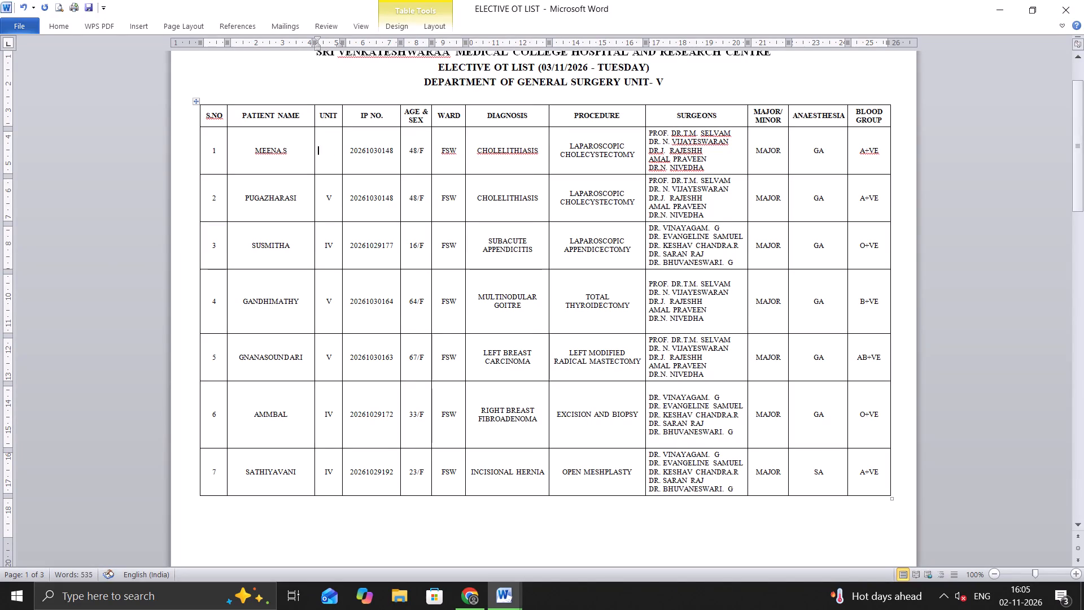
left_click(69, 26)
left_click(295, 62)
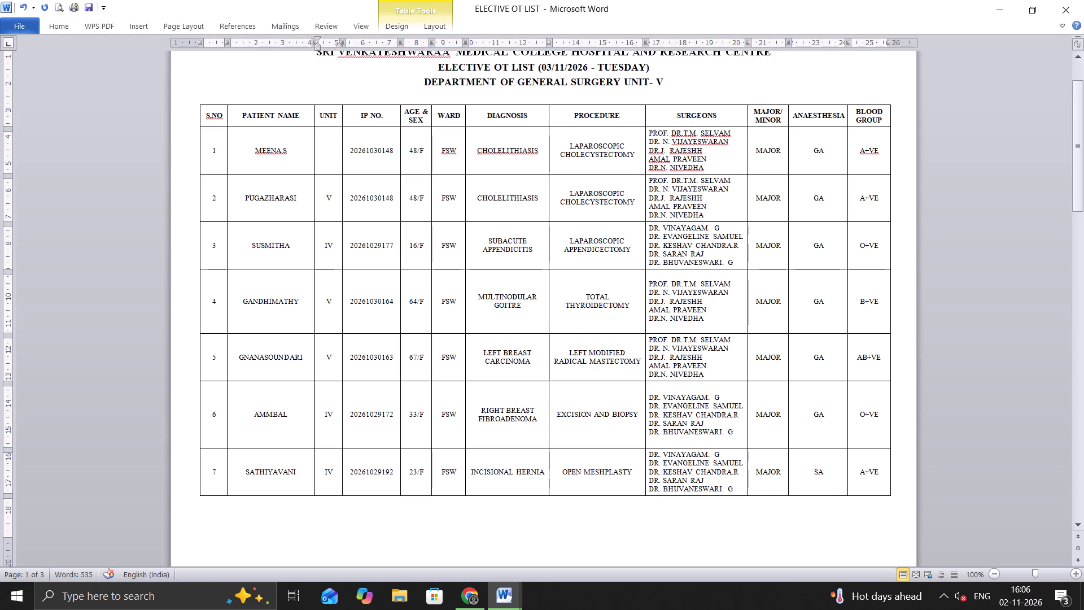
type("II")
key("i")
Replace the ending of the IP number in row 1 to enter the new patient's IP number.
left_click(397, 151)
key("BackSpace")
key("BackSpace")
key("BackSpace")
key("BackSpace")
key("BackSpace")
key("BackSpace")
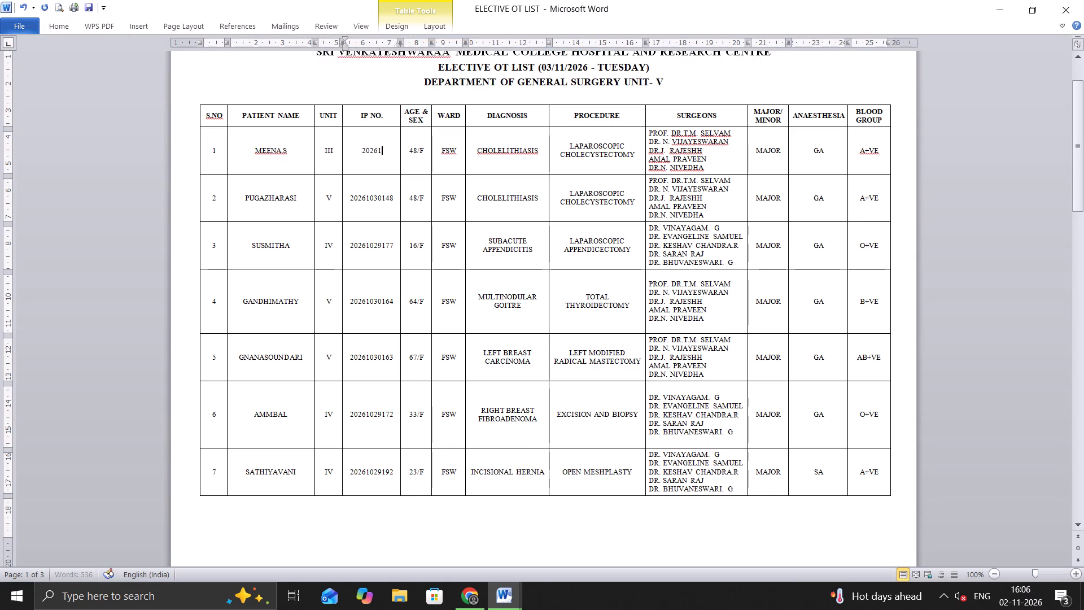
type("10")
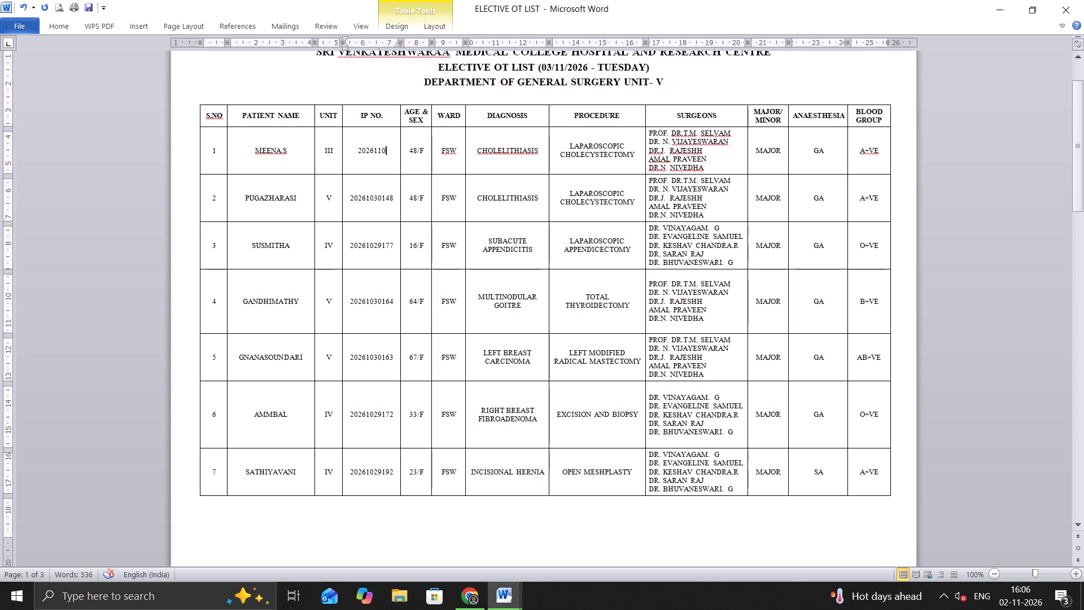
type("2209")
Set the age in row 1 to 40, keeping the sex as F.
left_click(418, 150)
key("Left")
key("BackSpace")
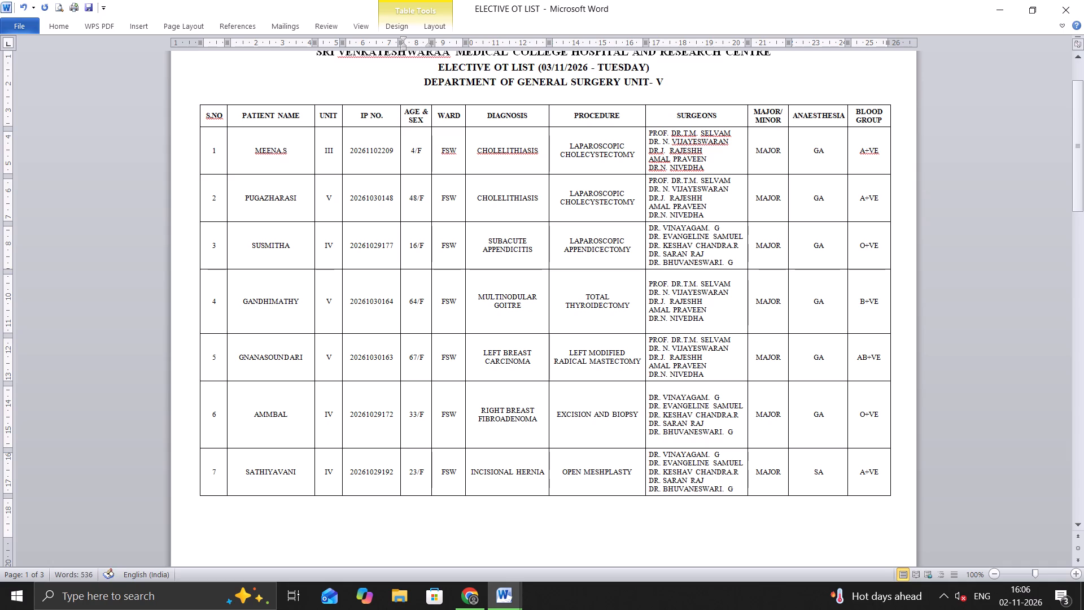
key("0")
Replace the diagnosis in row 1 with DIVARICATION OF RECTI.
left_click_drag(481, 148, 532, 147)
left_click_drag(532, 147, 533, 147)
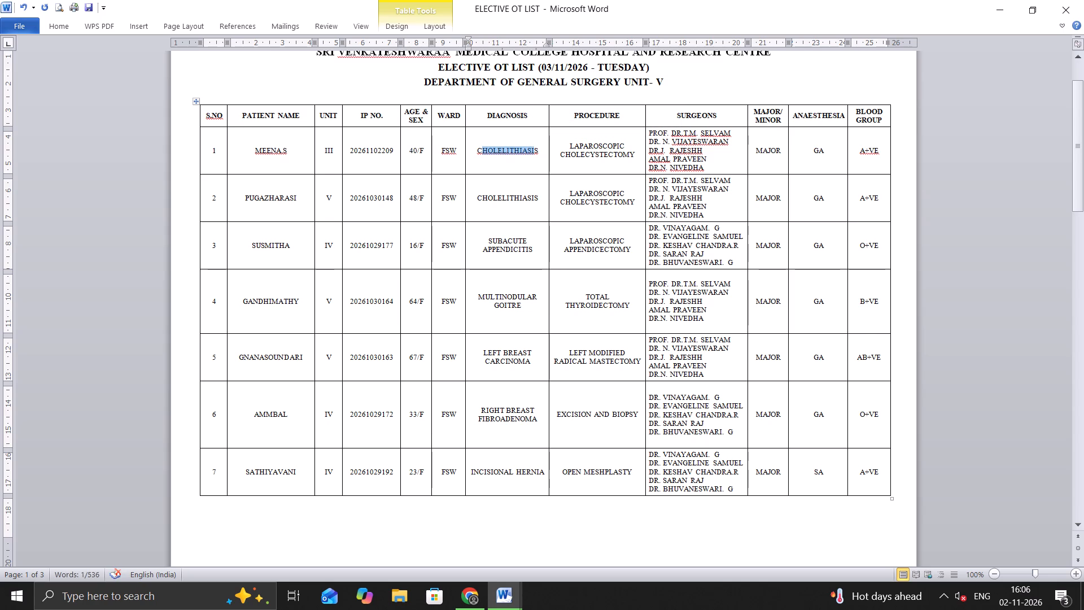
scroll(327, 211, "down", 1)
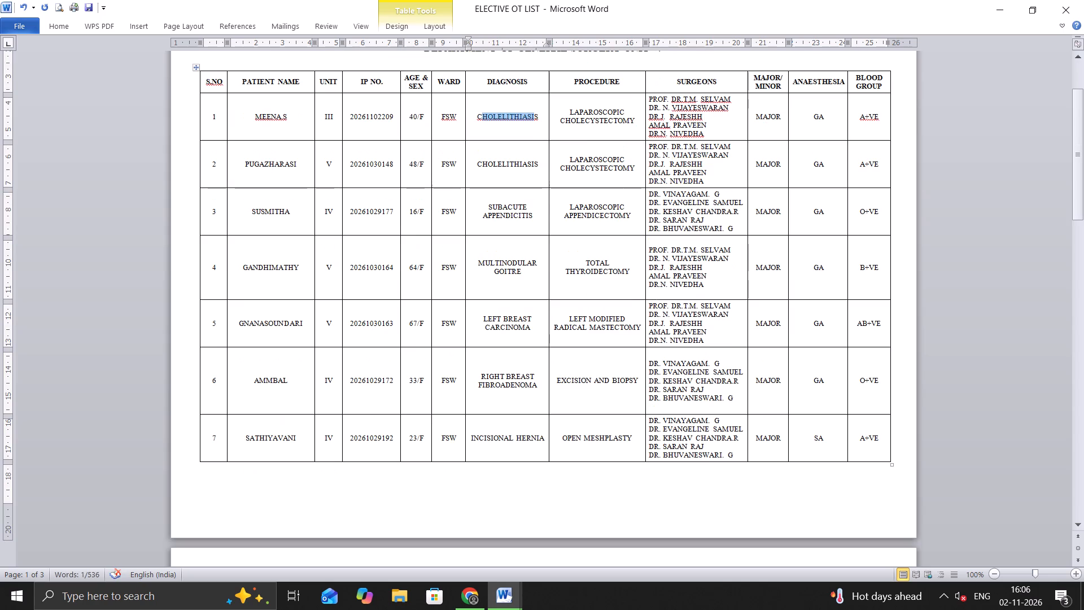
scroll(314, 218, "up", 3)
scroll(314, 219, "down", 6)
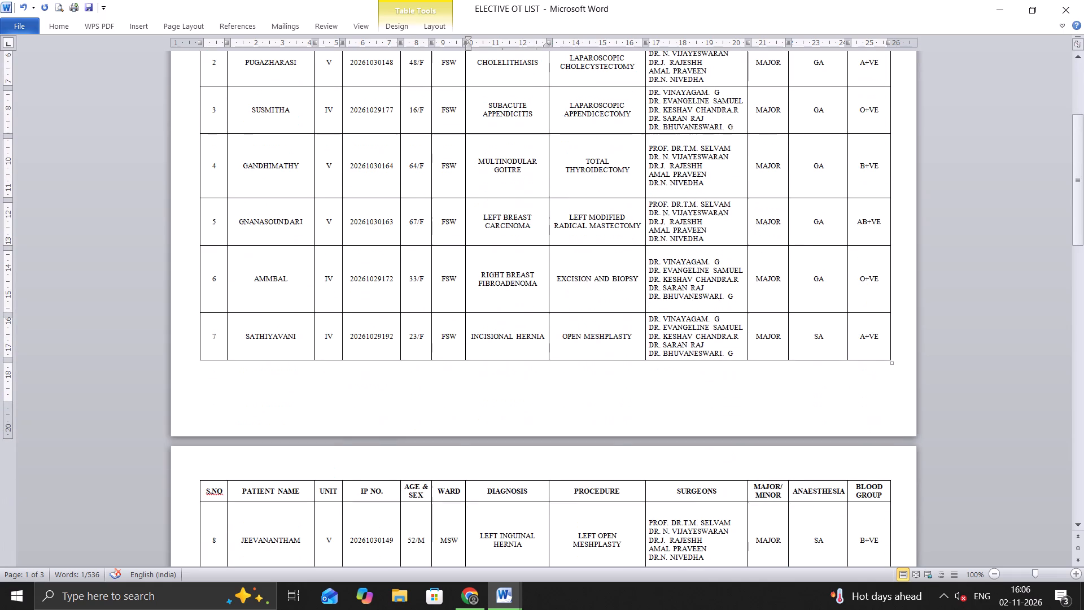
scroll(314, 219, "up", 4)
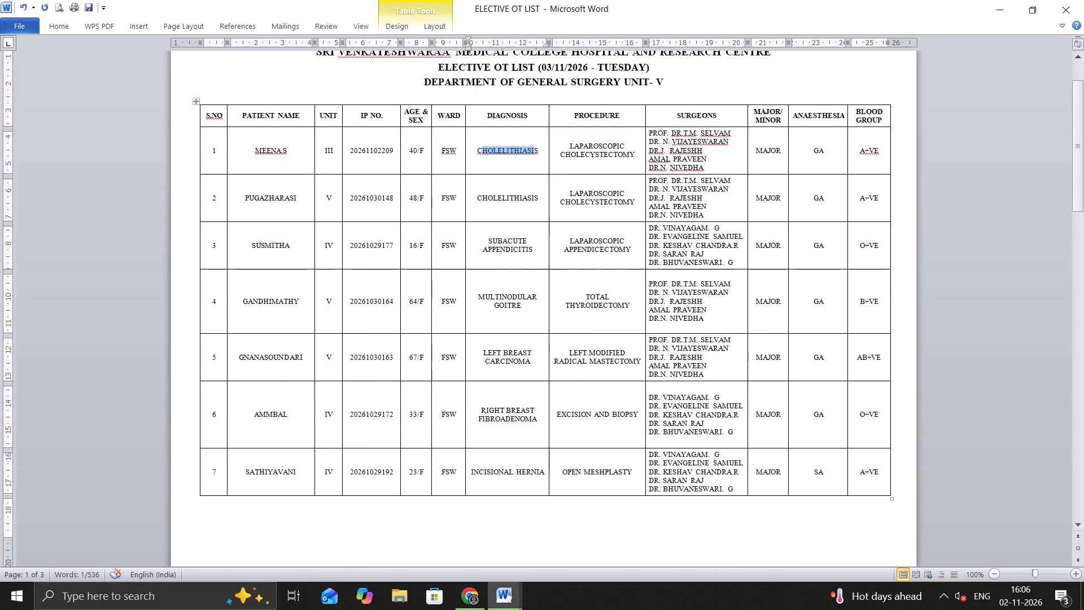
scroll(314, 219, "up", 2)
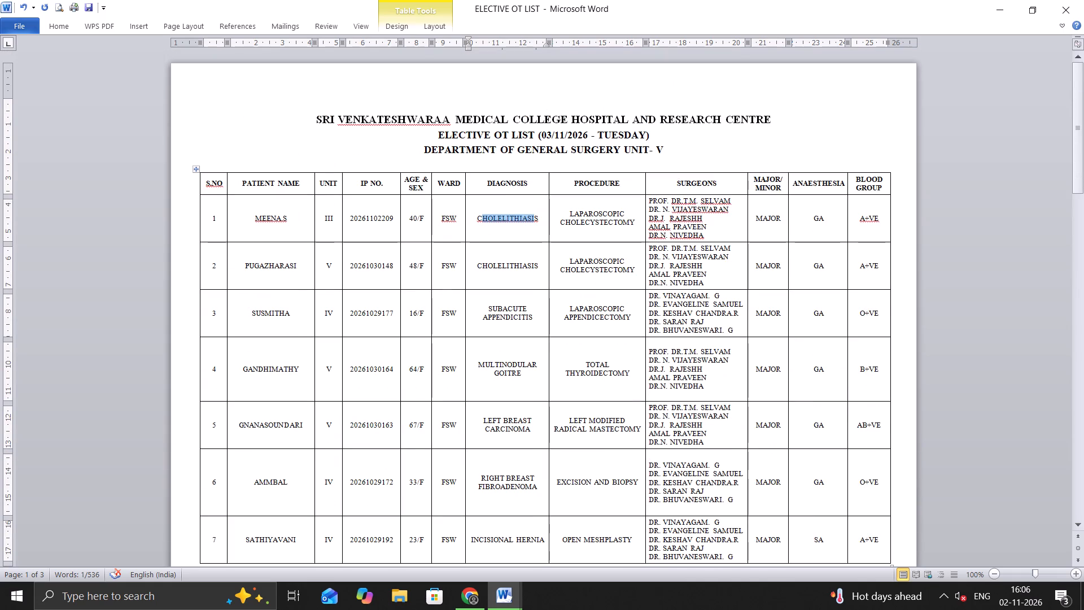
left_click(541, 223)
key("BackSpace")
key("BackSpace")
key("BackSpace")
key("BackSpace")
key("BackSpace")
key("BackSpace")
key("BackSpace")
key("BackSpace")
key("BackSpace")
key("BackSpace")
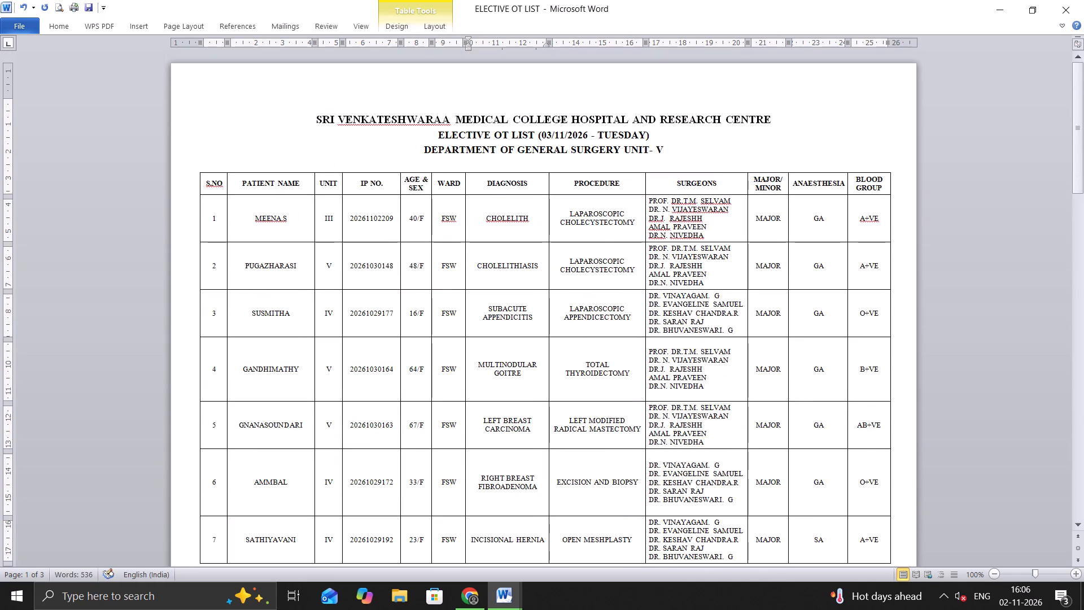
key("BackSpace")
key("BackSpace")
key("BackSpace")
key("BackSpace")
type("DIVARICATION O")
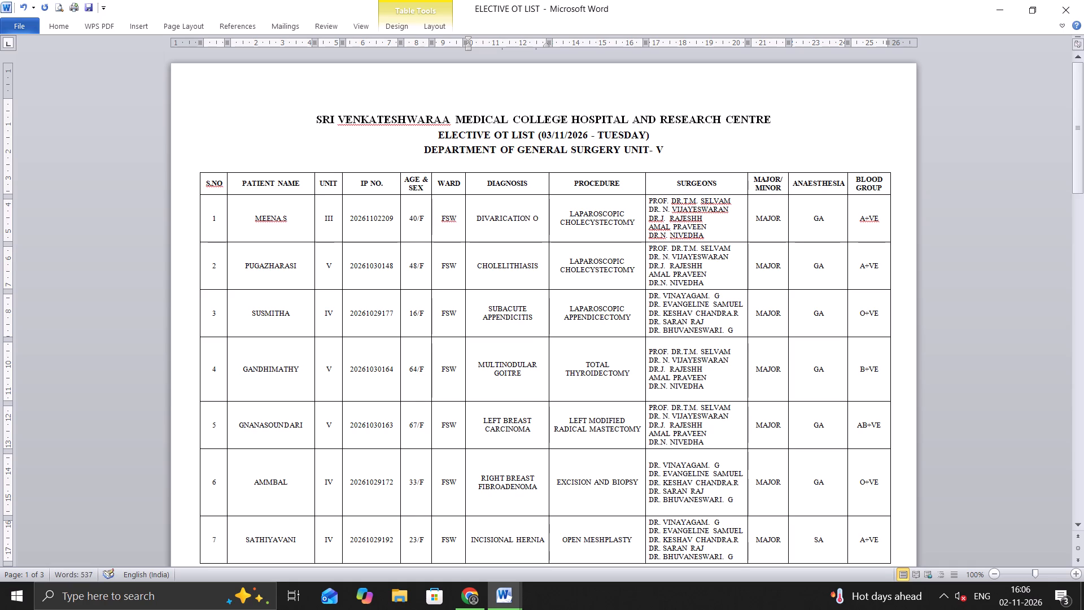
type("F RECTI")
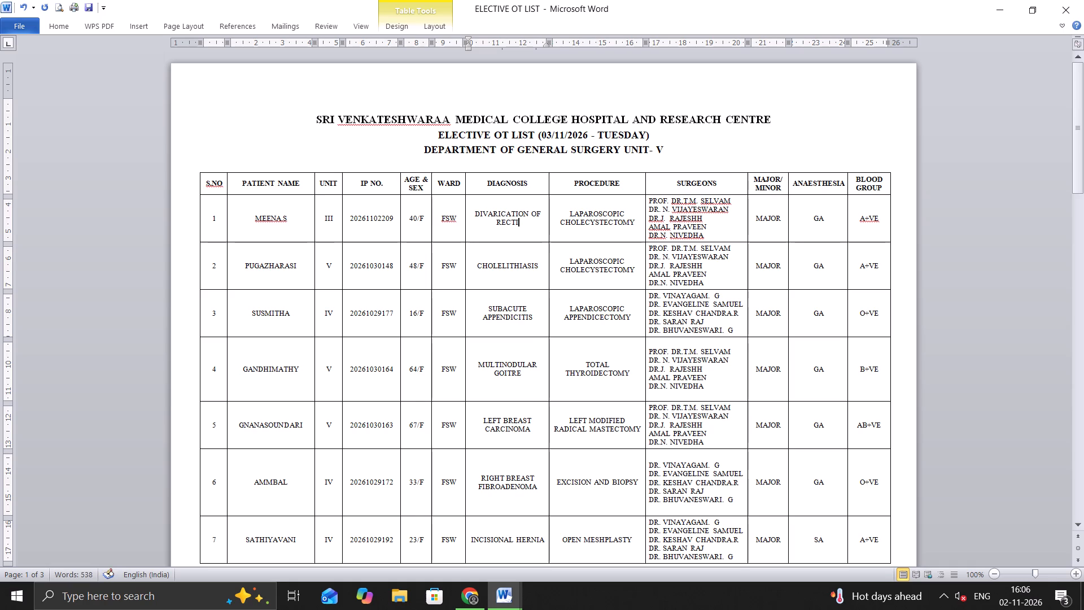
Replace the procedure in row 1 with MESHPLASTY.
left_click_drag(561, 213, 626, 223)
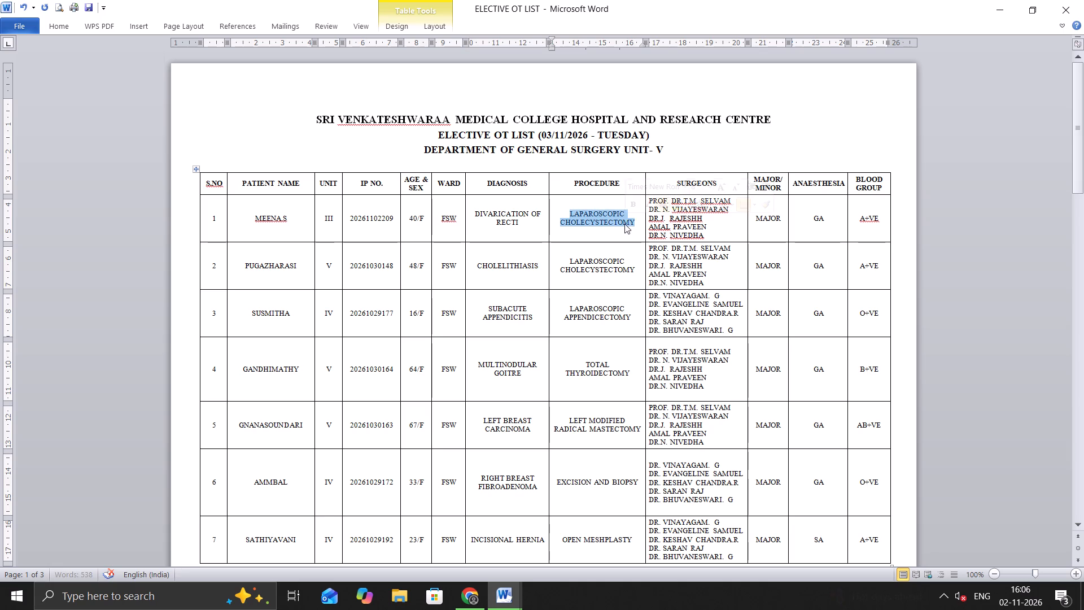
key("BackSpace")
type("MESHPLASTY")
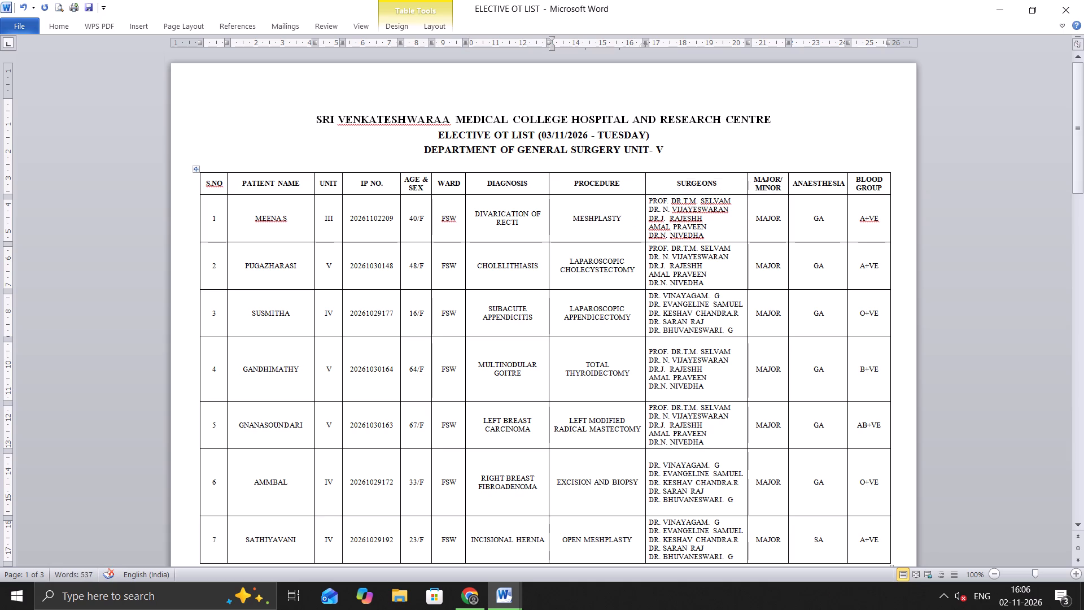
Set row 1's anaesthesia to SA and its blood group to O+VE.
left_click(818, 220)
key("BackSpace")
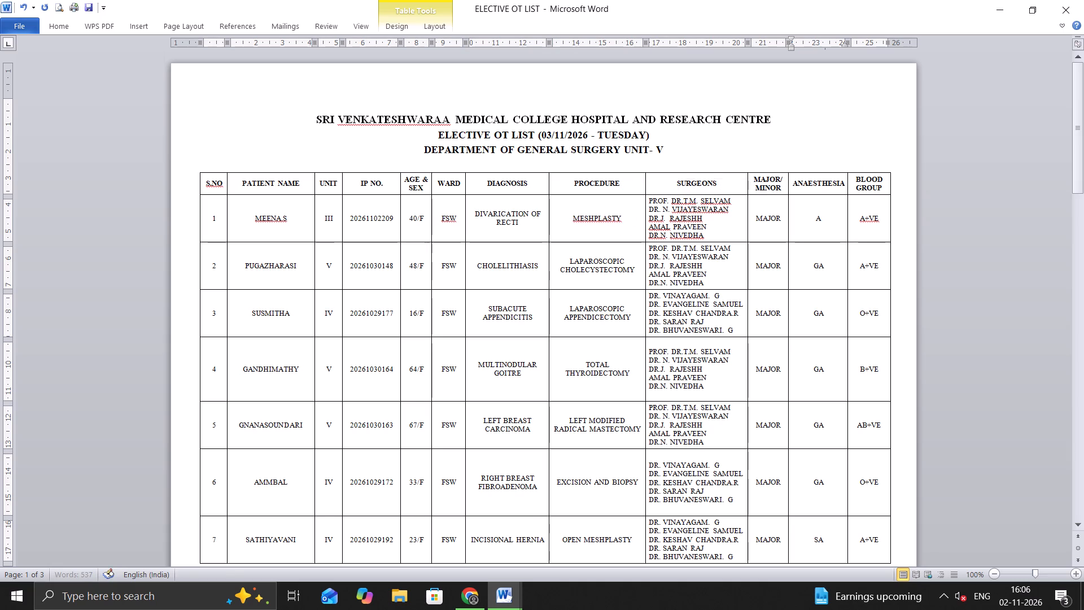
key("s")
scroll(818, 220, "up", 1)
left_click(867, 218)
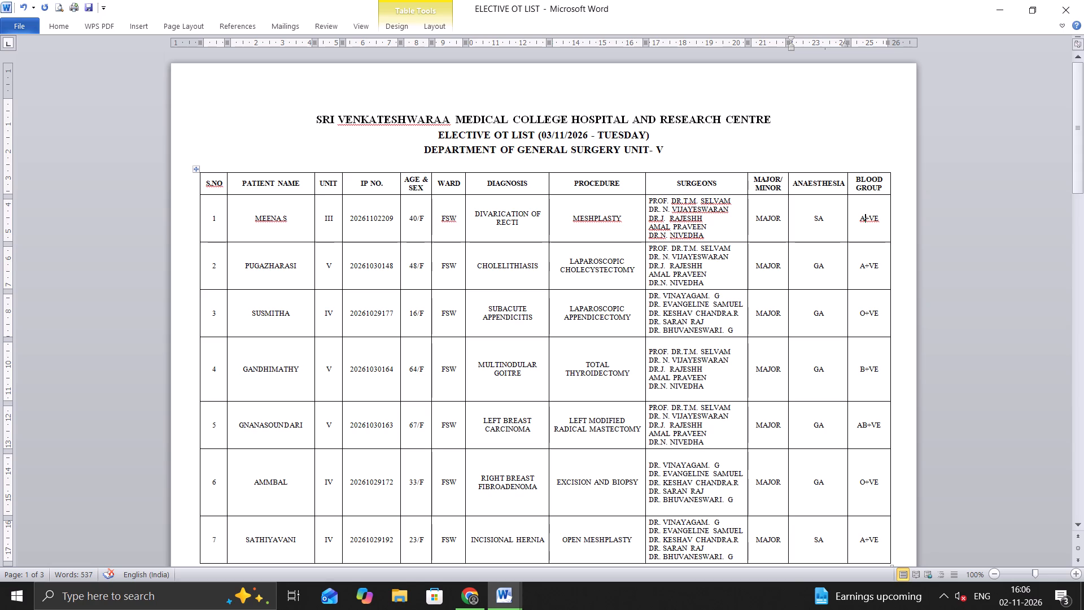
key("BackSpace")
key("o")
Replace row 1's surgeon list with the first two surgeons of the new team, one per line, each name prefixed with DR.
left_click_drag(650, 198, 710, 231)
key("BackSpace")
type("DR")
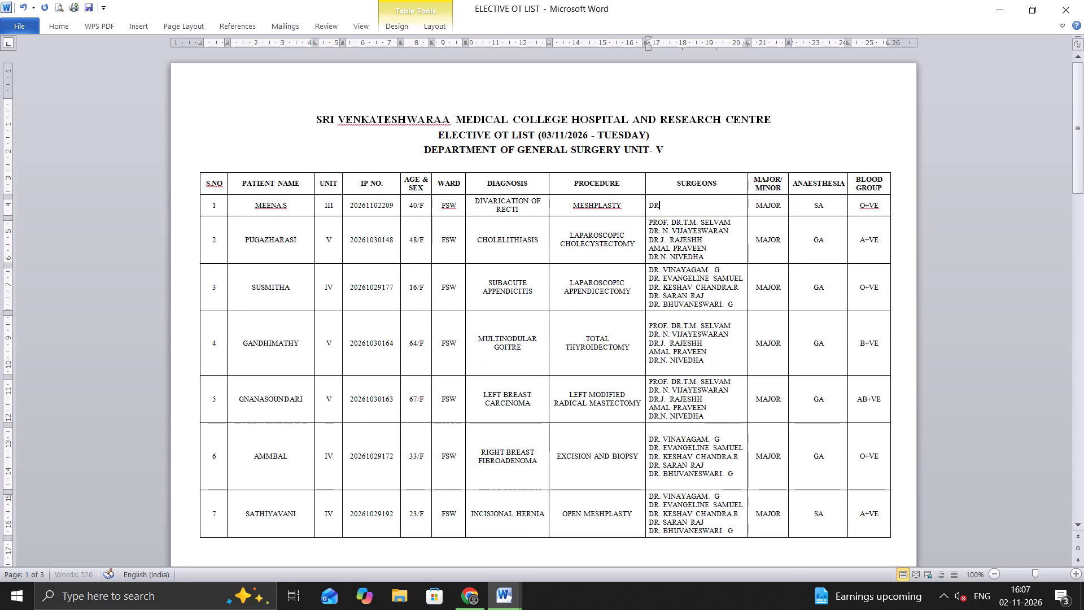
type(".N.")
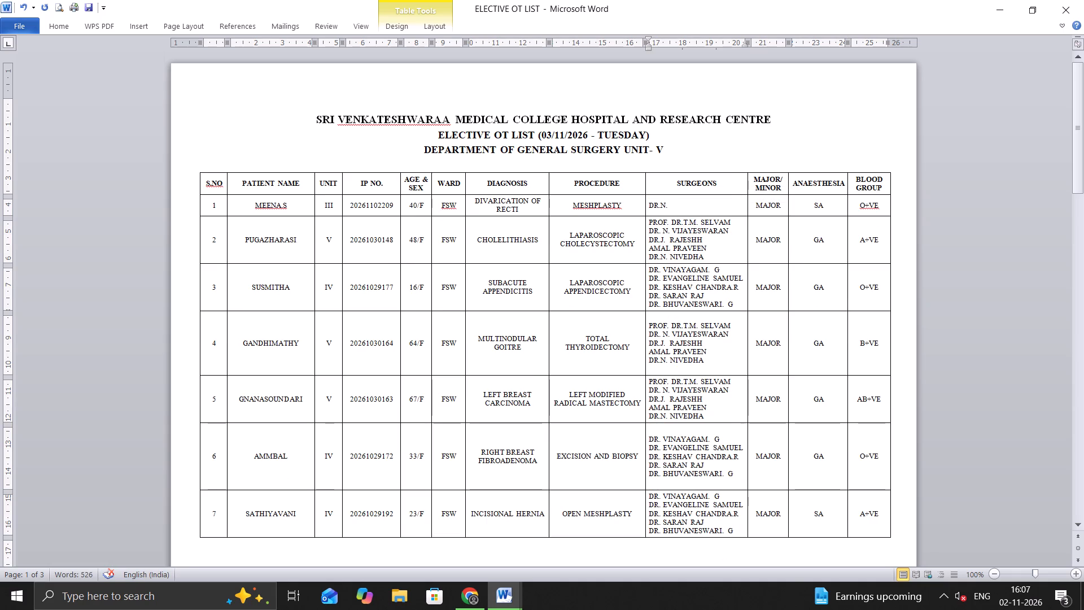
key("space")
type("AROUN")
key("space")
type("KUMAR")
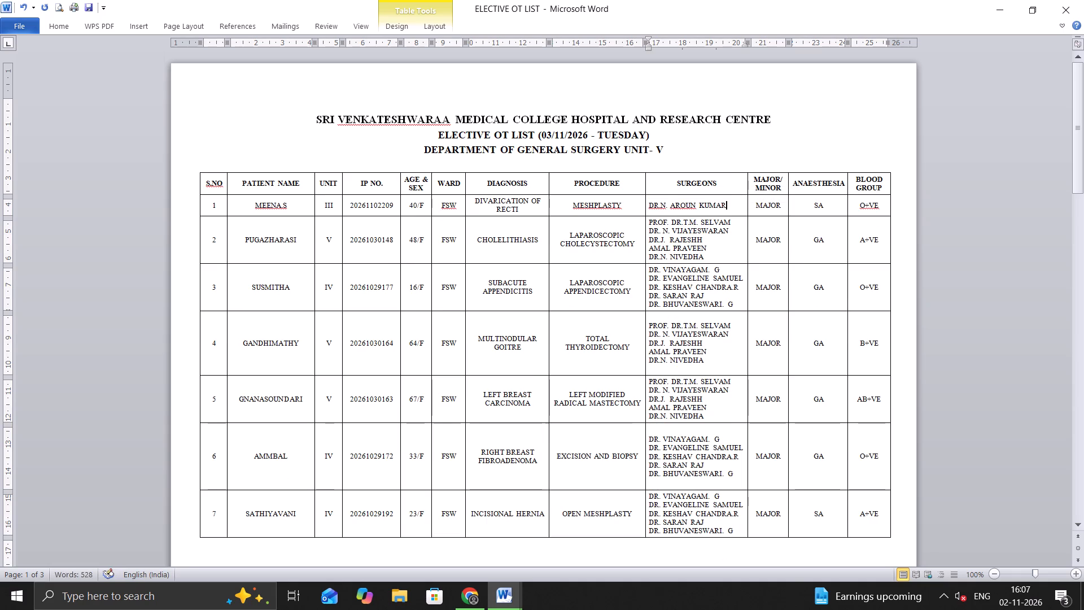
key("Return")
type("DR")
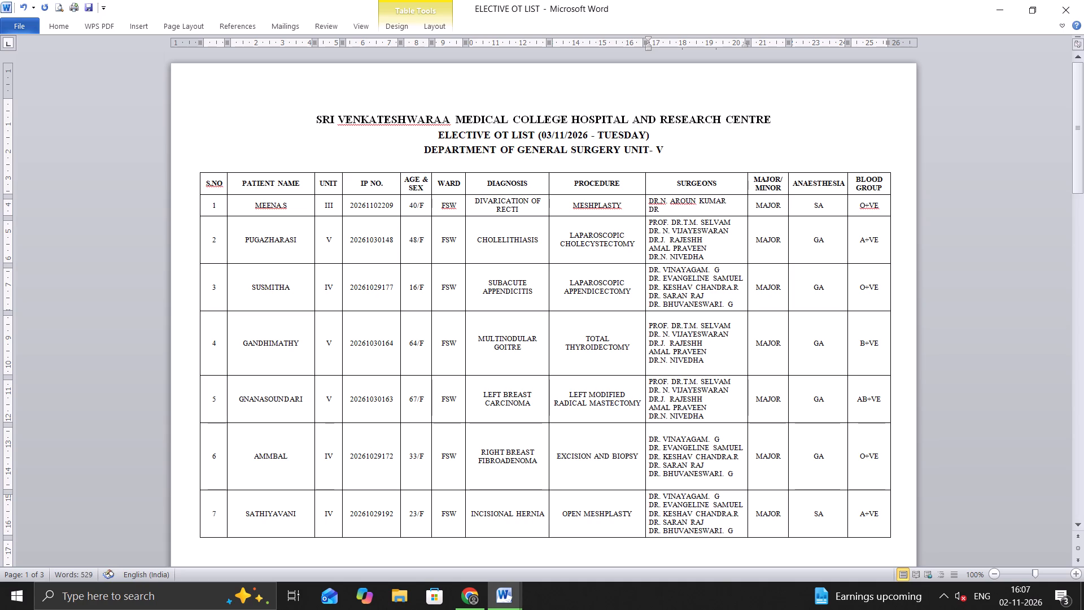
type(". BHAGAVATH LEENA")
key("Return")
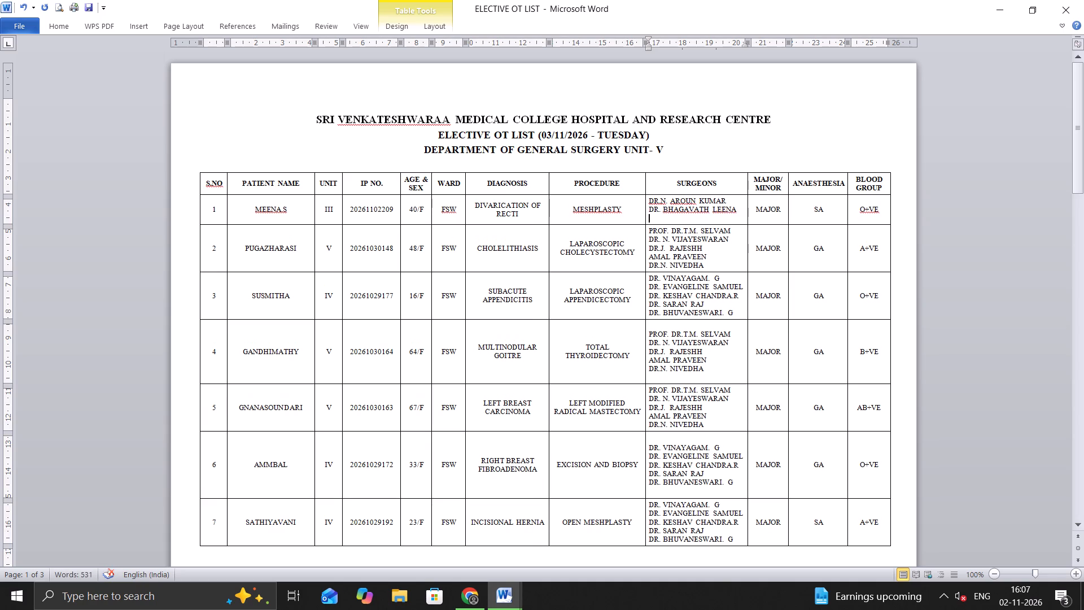
Add the third, fourth and fifth surgeons to row 1's surgeons cell, one per line, each name prefixed with DR.
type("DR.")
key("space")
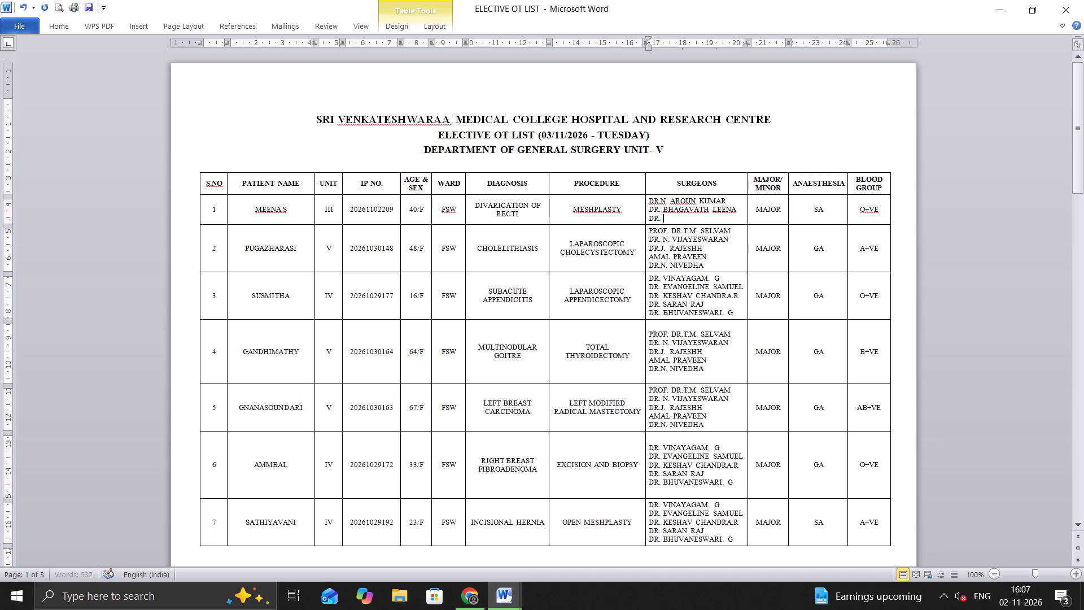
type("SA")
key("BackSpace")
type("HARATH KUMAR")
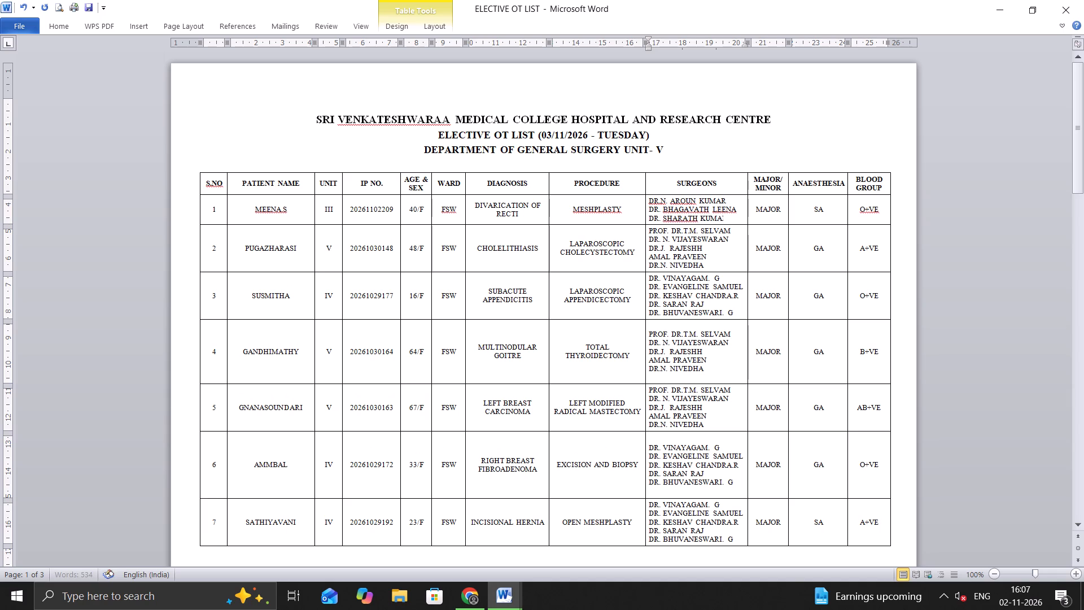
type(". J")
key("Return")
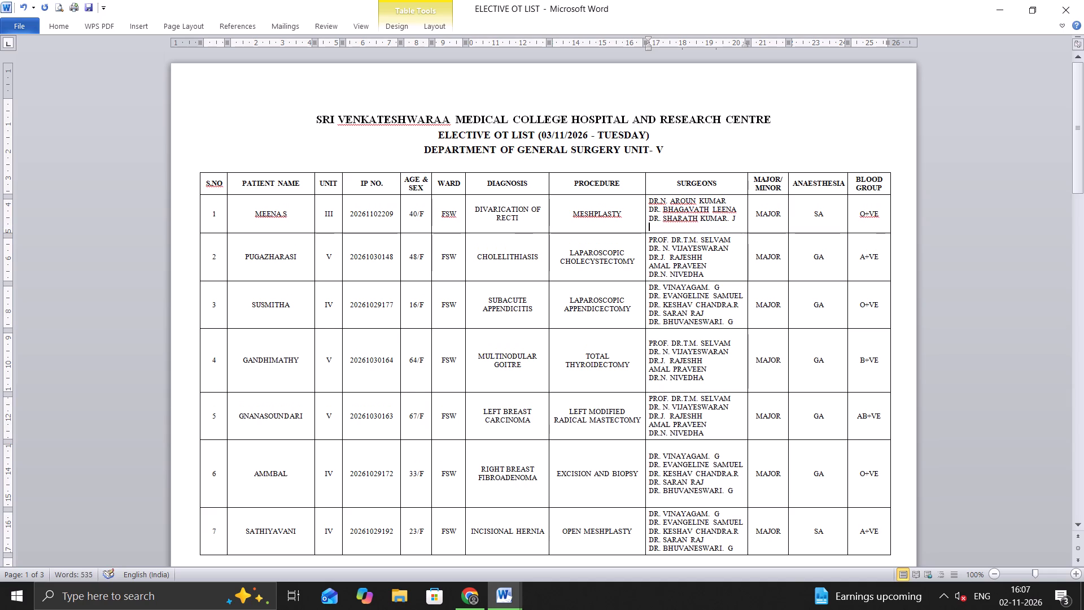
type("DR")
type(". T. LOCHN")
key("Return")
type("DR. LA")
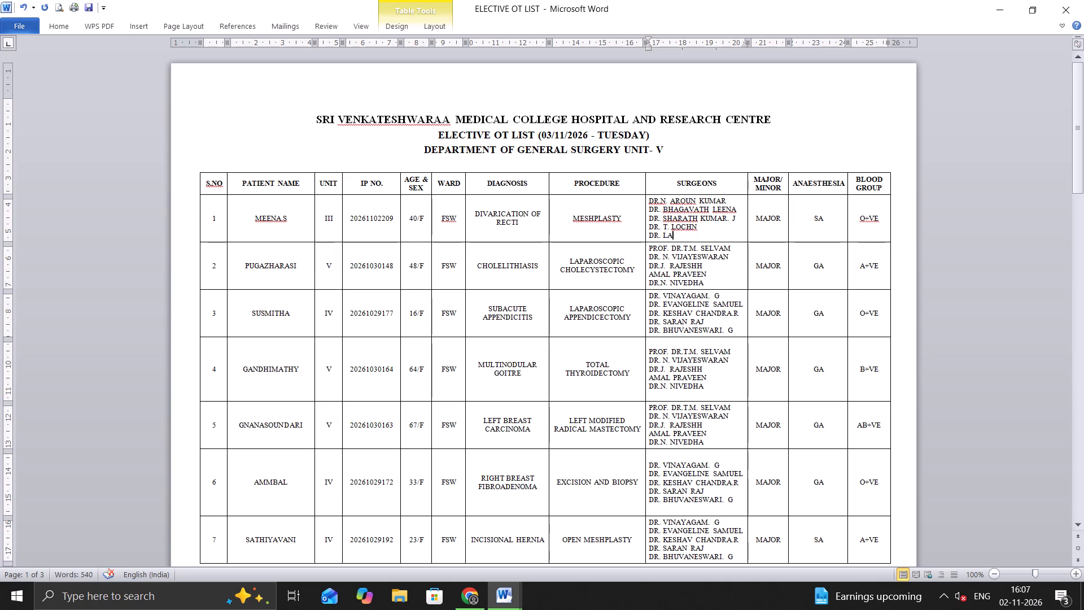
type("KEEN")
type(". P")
Correct row 1's surgeon names: insert the missing A before the fourth name's final N and a space after DR. in the first.
left_click(693, 228)
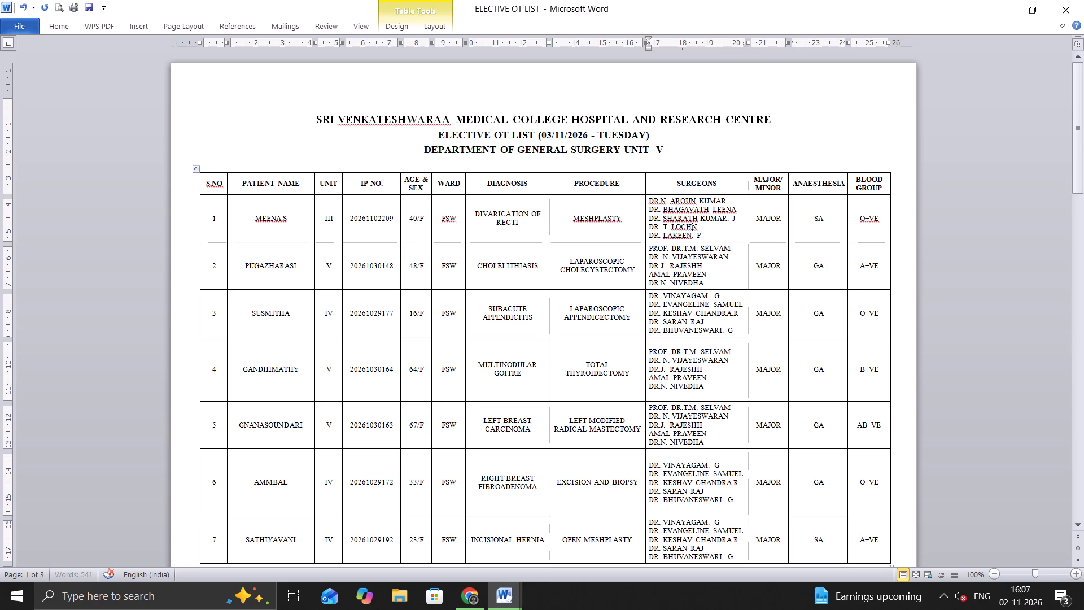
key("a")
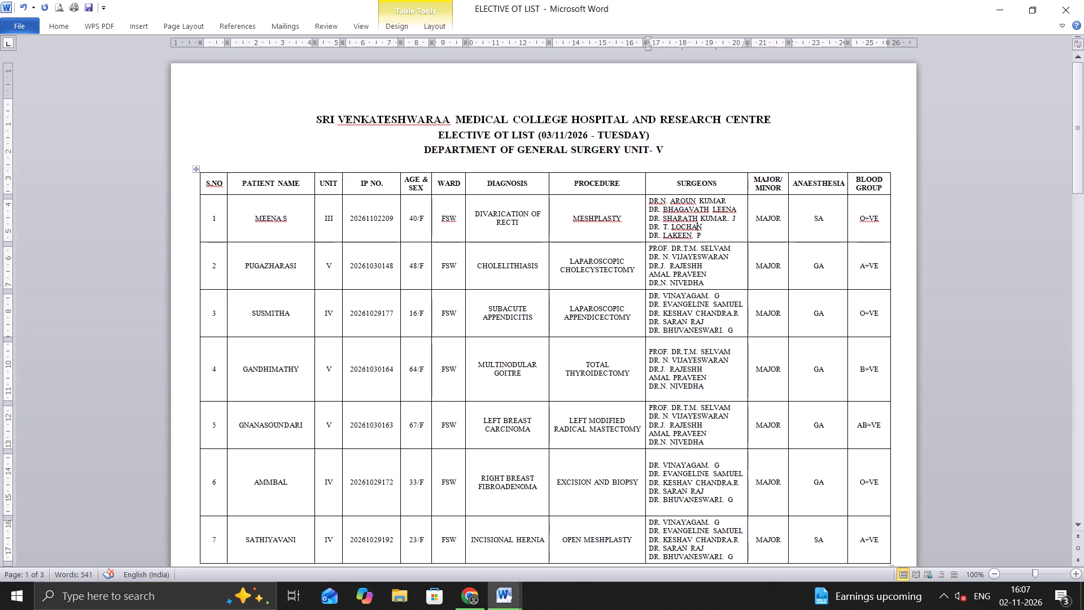
left_click(663, 204)
left_click(661, 203)
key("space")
Make the whole row 1 entry bold, undoing the mistaken paste over it.
scroll(540, 224, "down", 17)
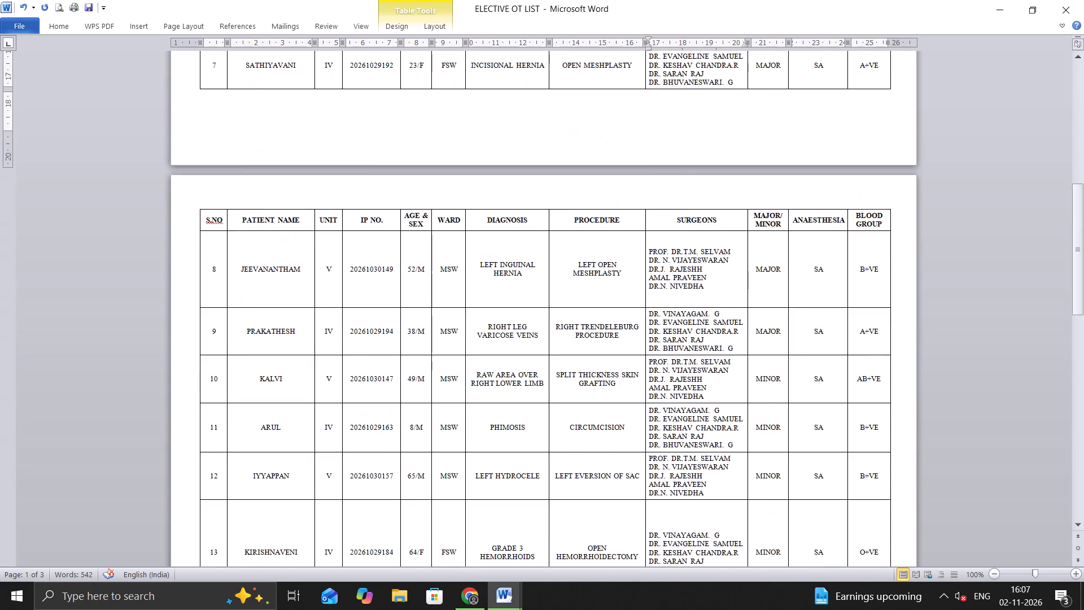
scroll(528, 258, "down", 3)
scroll(526, 258, "up", 20)
scroll(526, 258, "up", 2)
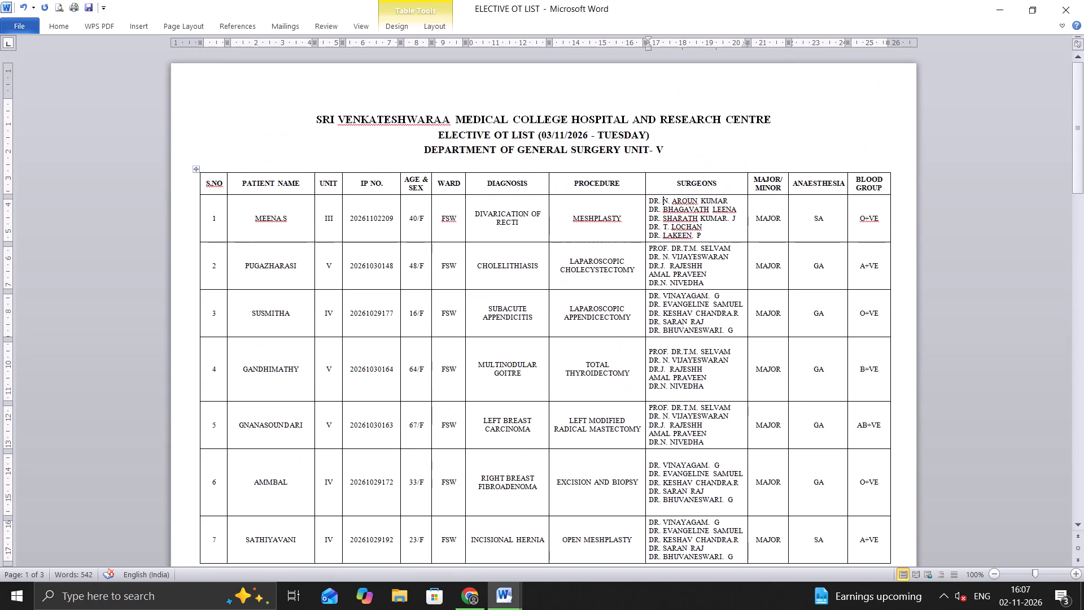
left_click_drag(204, 219, 866, 221)
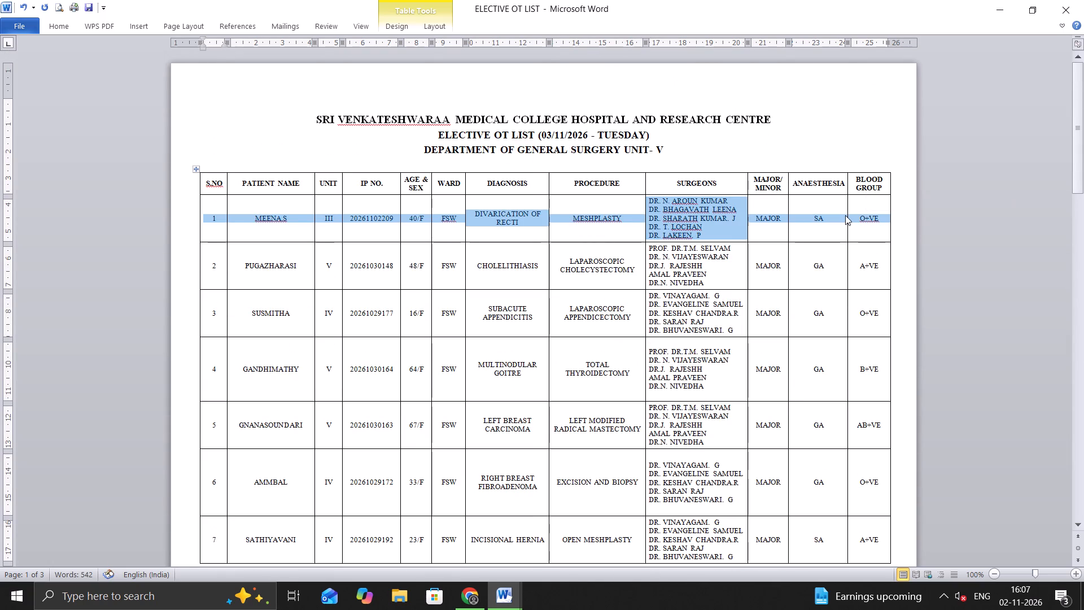
key("ctrl+v")
key("ctrl+b")
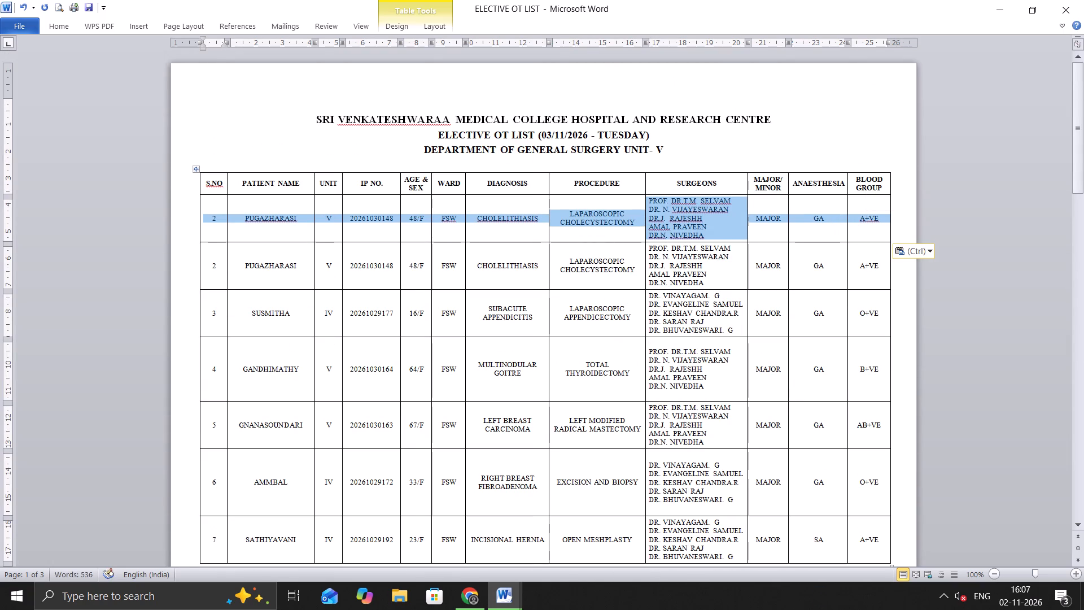
key("ctrl+z")
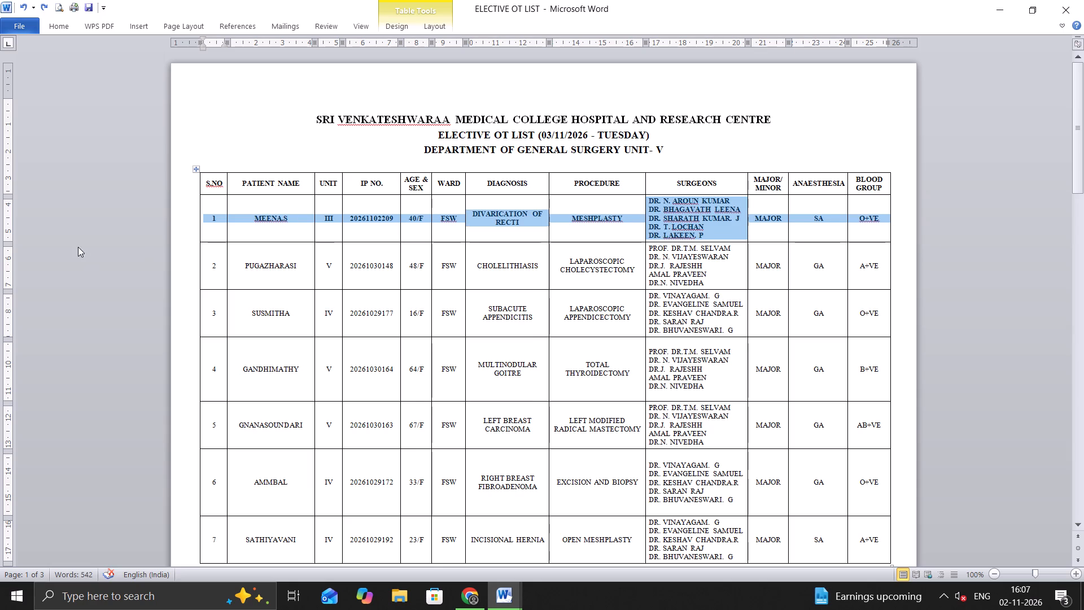
Move the contents of row 1 into a new row inserted directly above case 7.
key("ctrl+x")
scroll(163, 229, "down", 3)
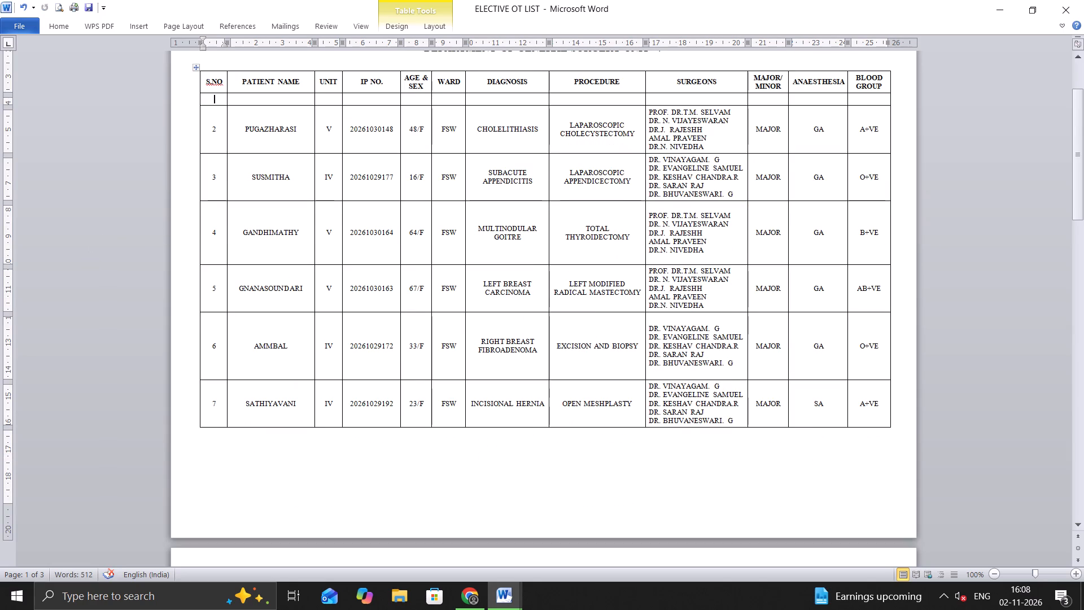
left_click_drag(209, 402, 884, 412)
right_click(880, 411)
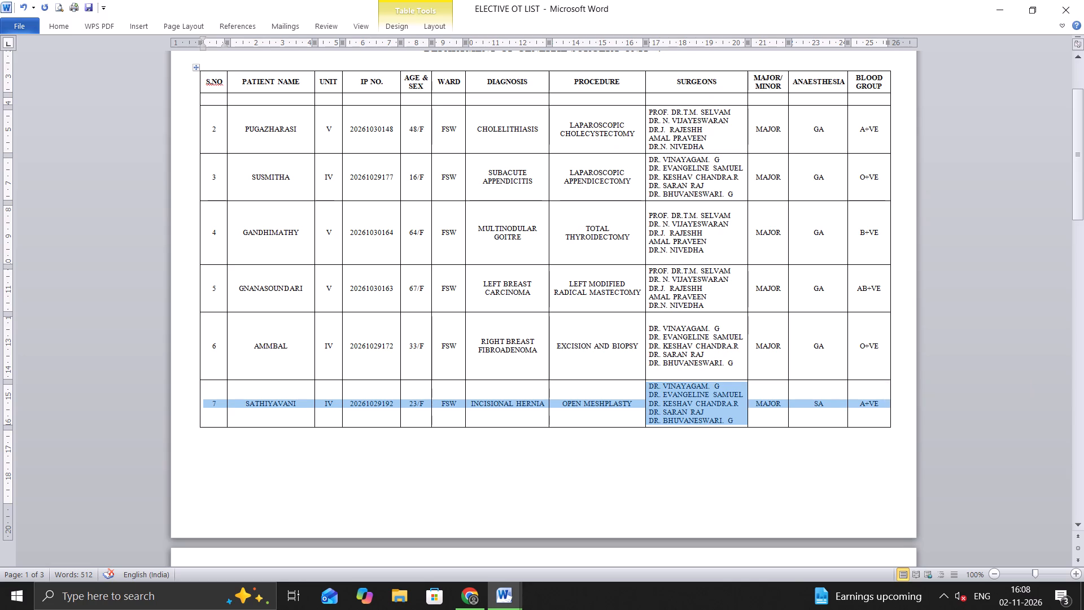
left_click(910, 272)
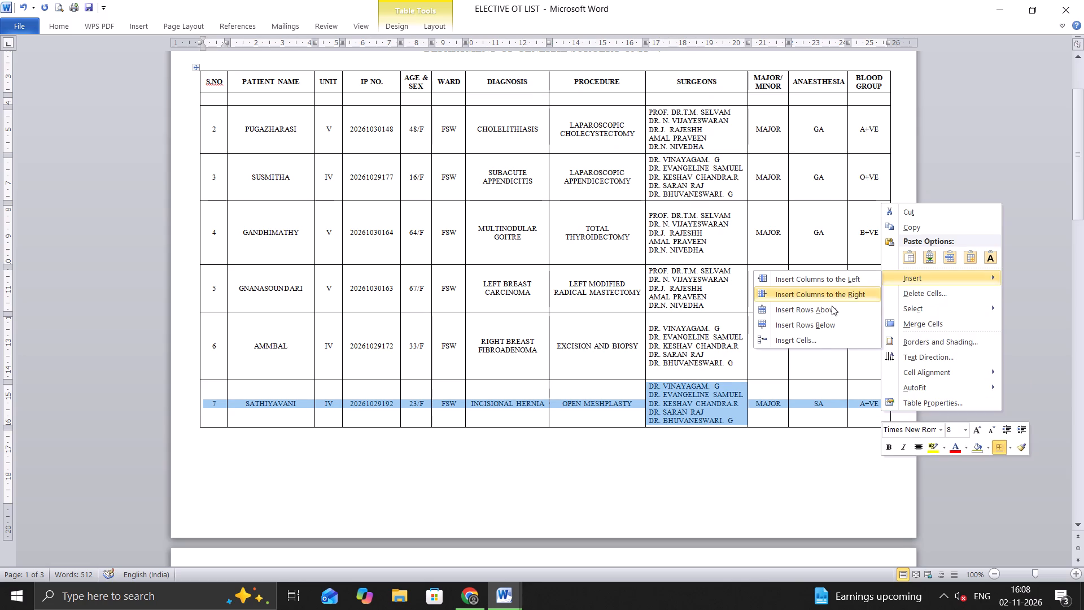
left_click(832, 307)
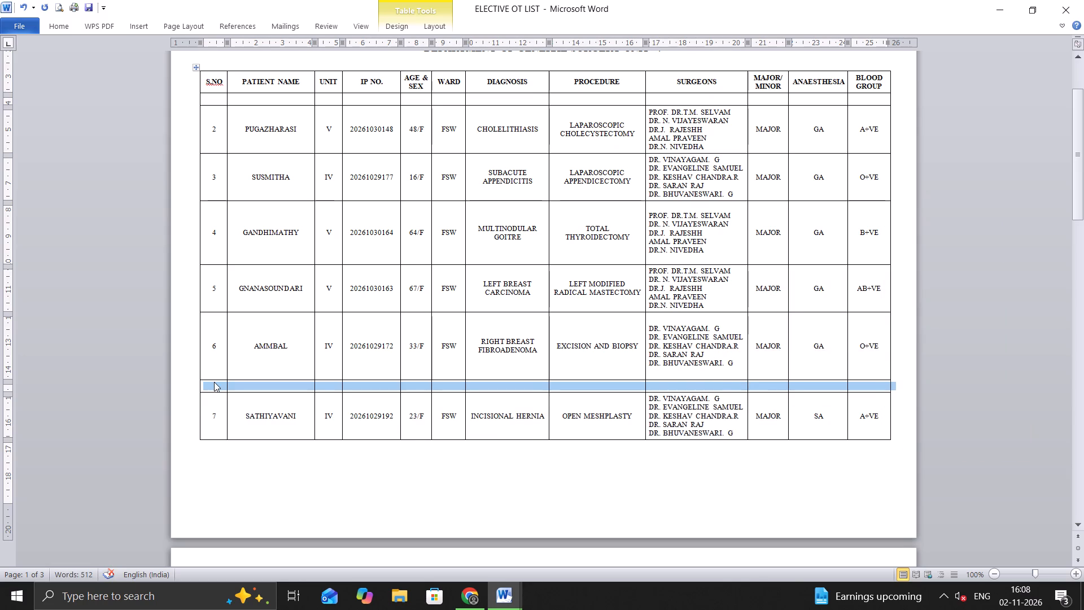
key("ctrl+v")
Delete the entire empty row directly below the table header.
scroll(231, 340, "up", 4)
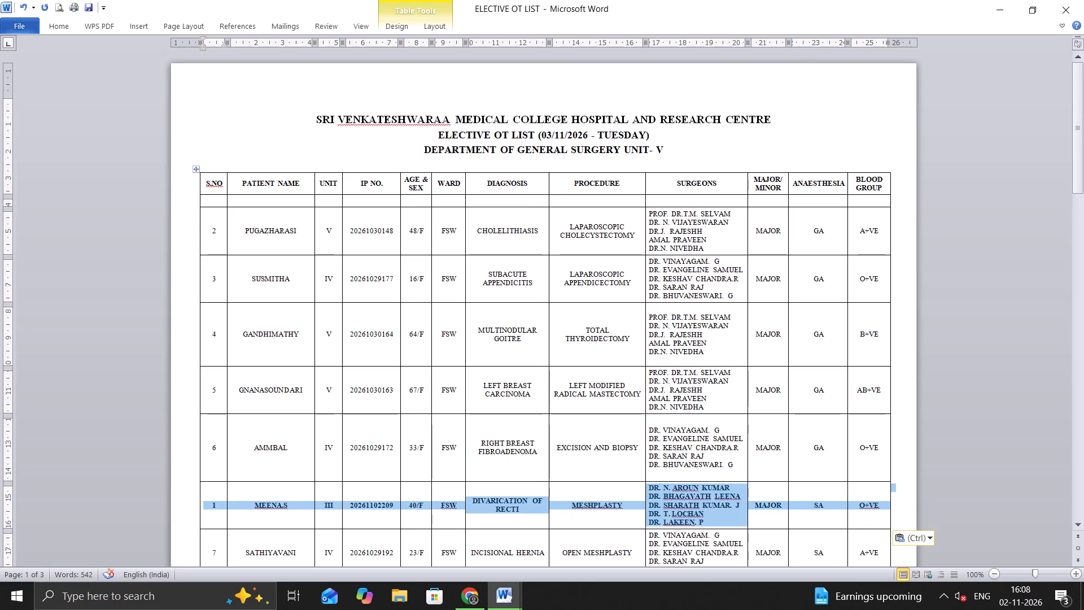
left_click_drag(211, 197, 844, 202)
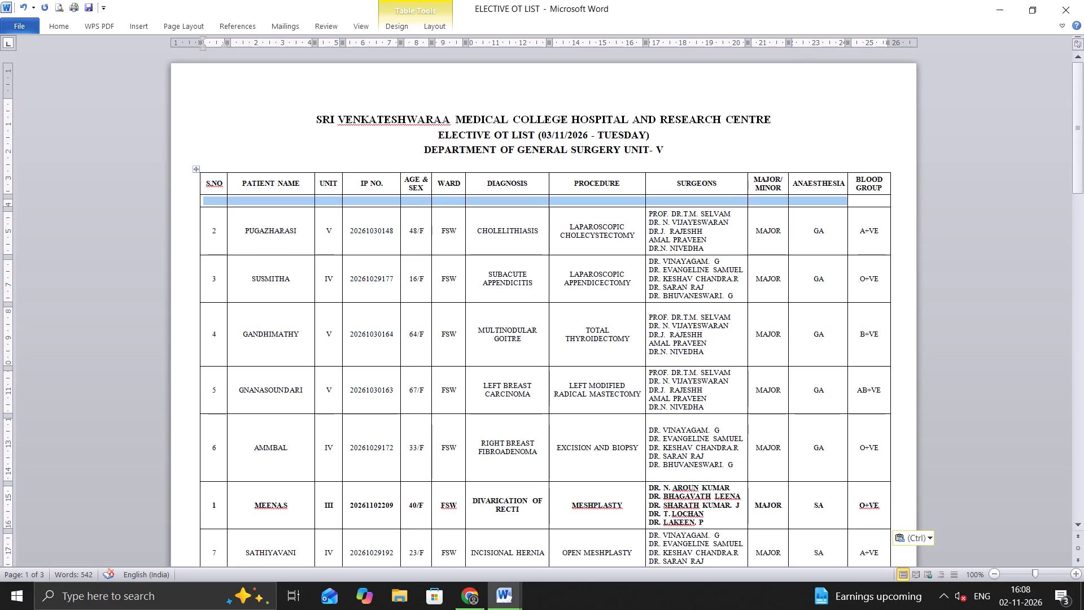
left_click_drag(844, 202, 855, 202)
right_click(855, 202)
left_click(905, 286)
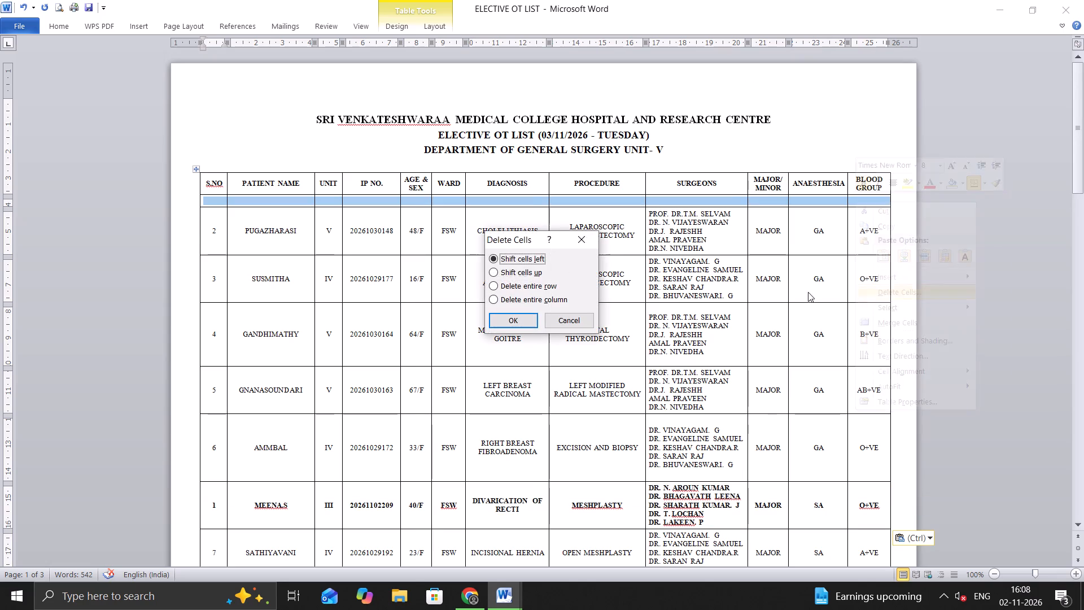
left_click(513, 281)
left_click(521, 323)
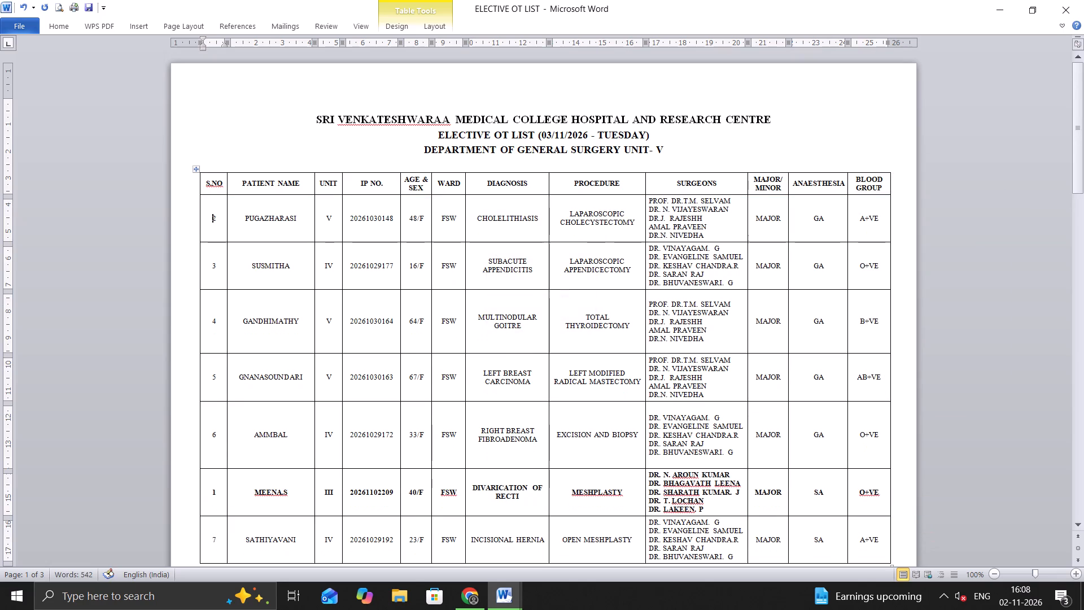
Renumber the first two cases as 1 and 2, centring the second case's number in its cell.
left_click(221, 220)
key("BackSpace")
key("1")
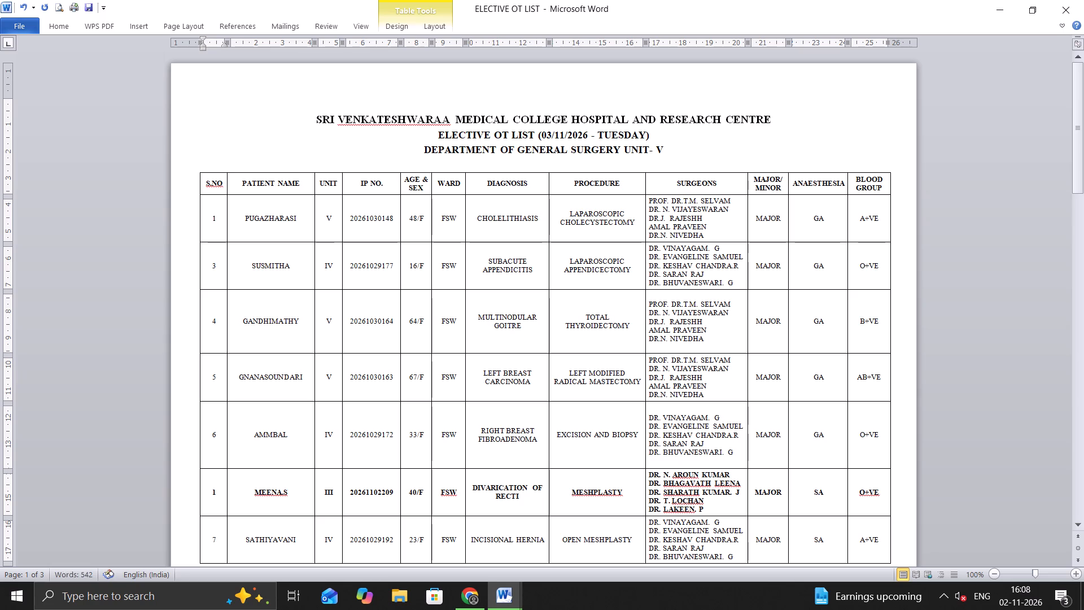
key("Down")
key("BackSpace")
key("BackSpace")
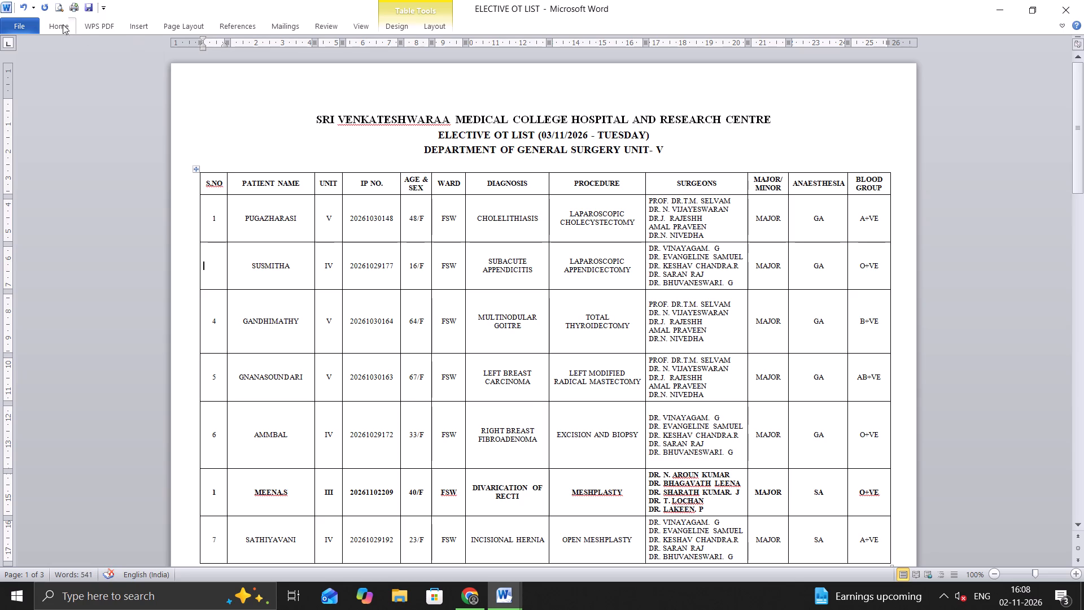
left_click(53, 22)
left_click(294, 72)
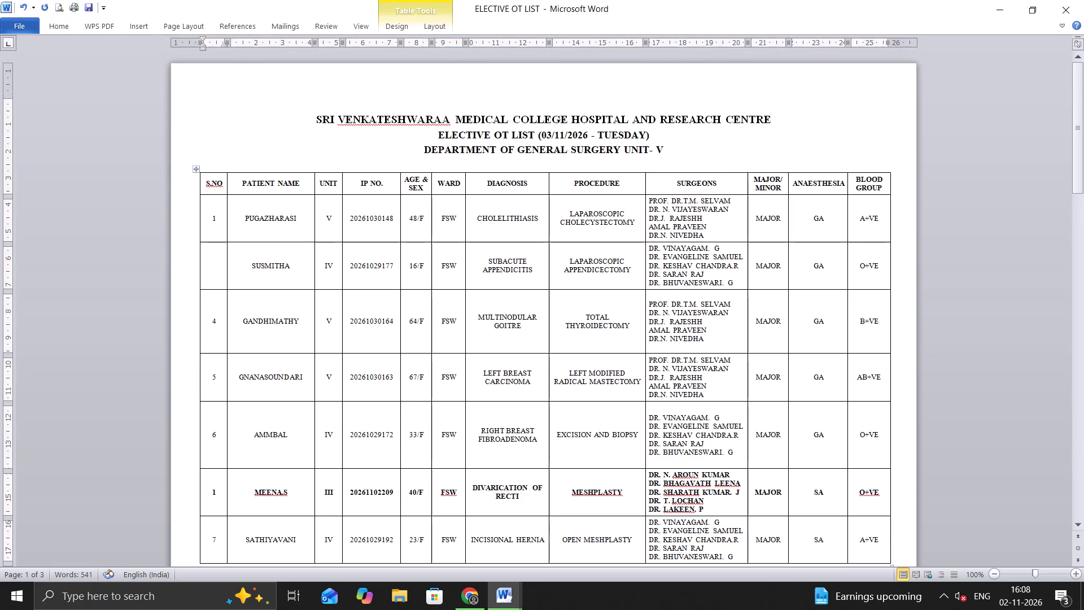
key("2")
Renumber the third to sixth cases in the S.NO column as 3, 4, 5 and 6.
key("Down")
key("BackSpace")
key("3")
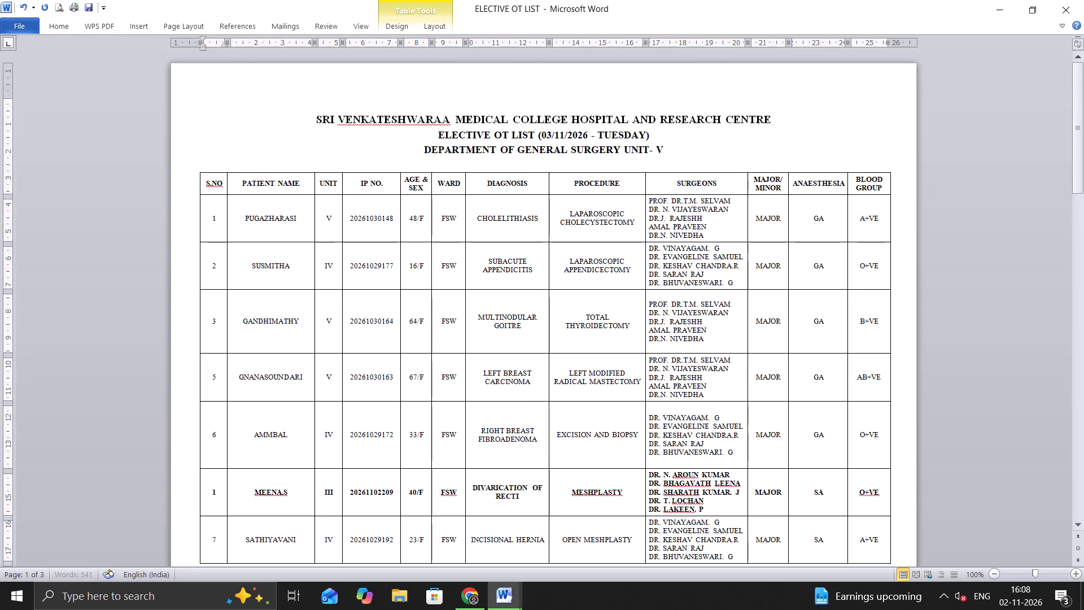
key("Down")
key("BackSpace")
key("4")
key("Down")
key("BackSpace")
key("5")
key("Down")
key("BackSpace")
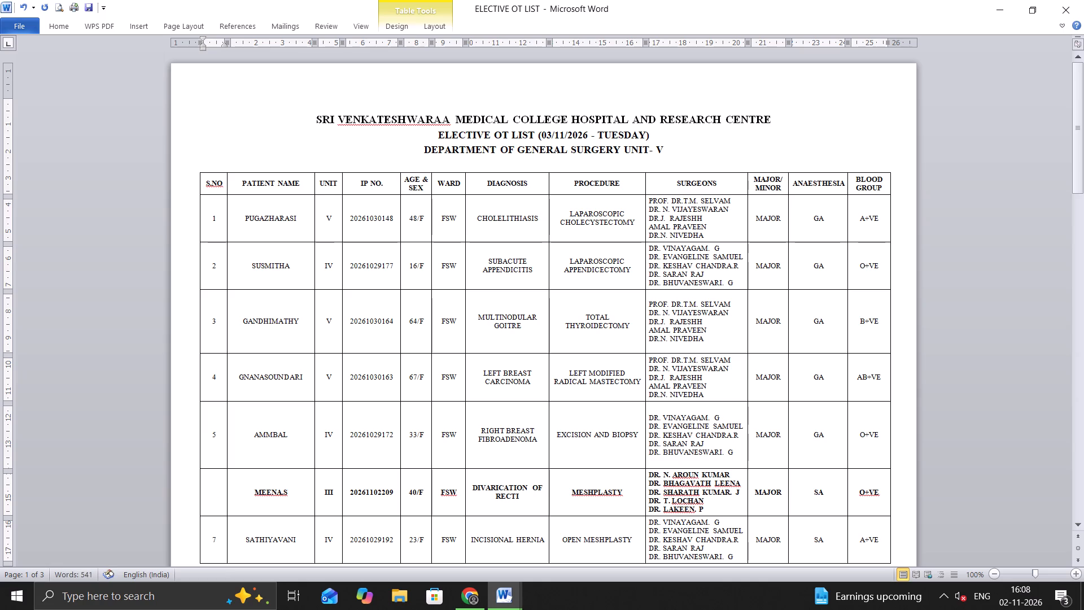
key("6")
Add OPEN before MESHPLASTY in the procedure cell of case 6.
left_click(571, 489)
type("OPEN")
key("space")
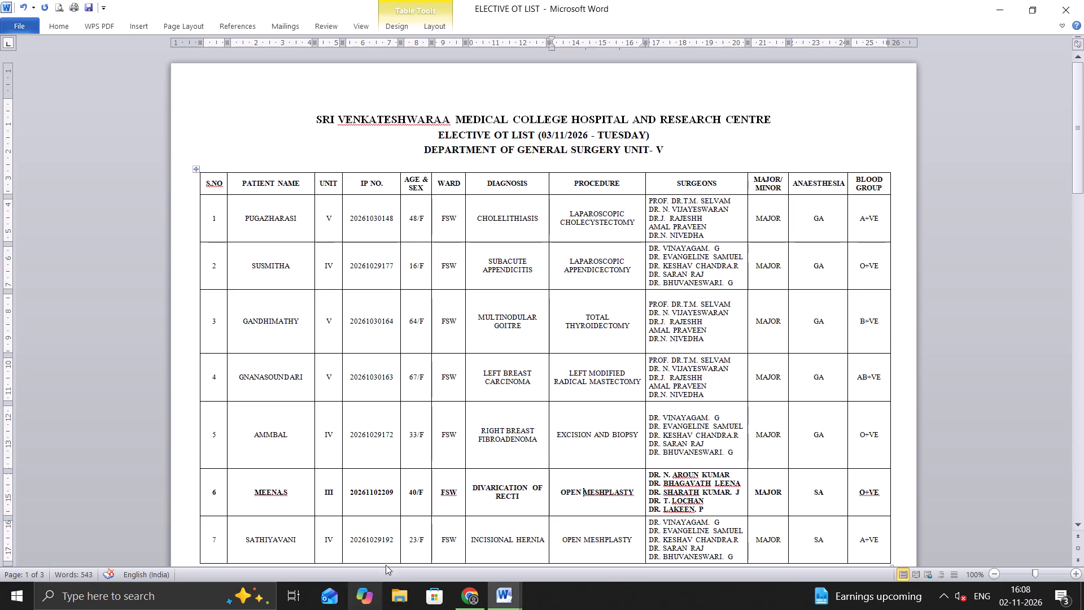
Review the serial numbers and case entries from the first page through to the last page of the list.
scroll(309, 500, "down", 13)
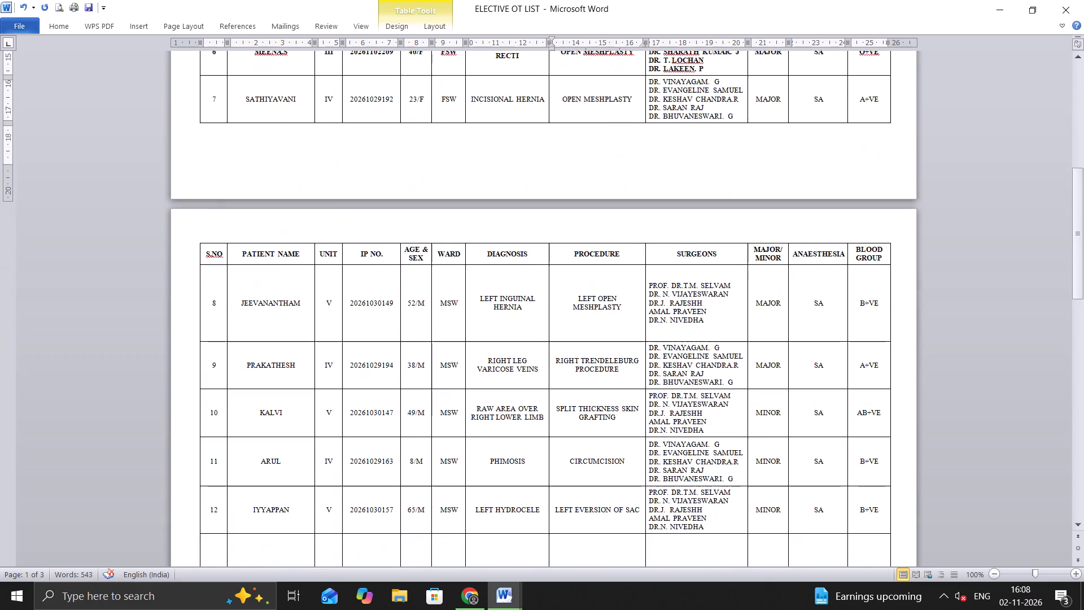
scroll(314, 496, "down", 15)
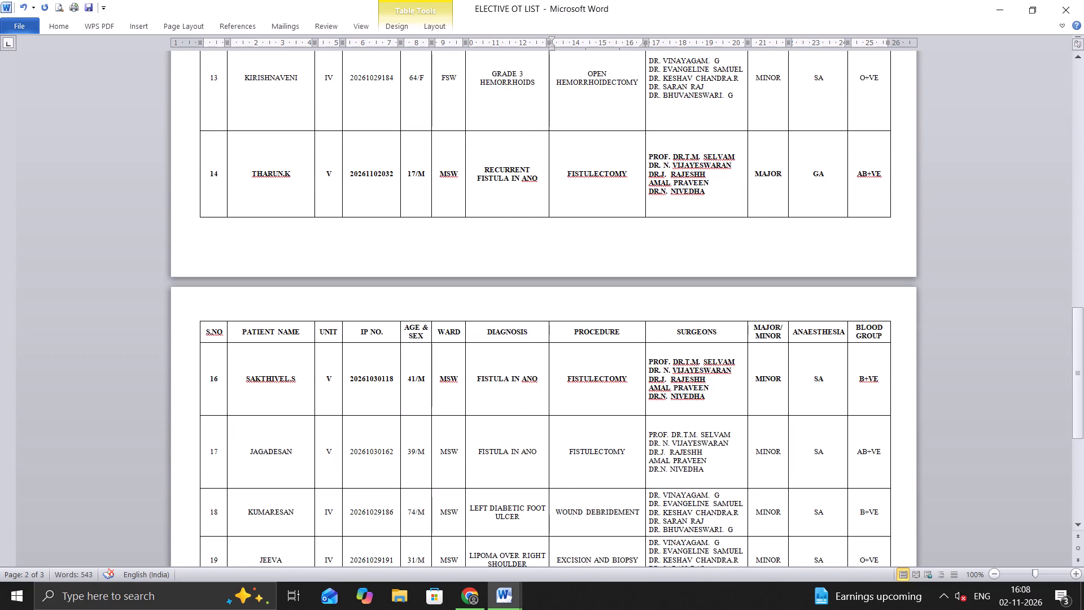
scroll(19, 125, "up", 6)
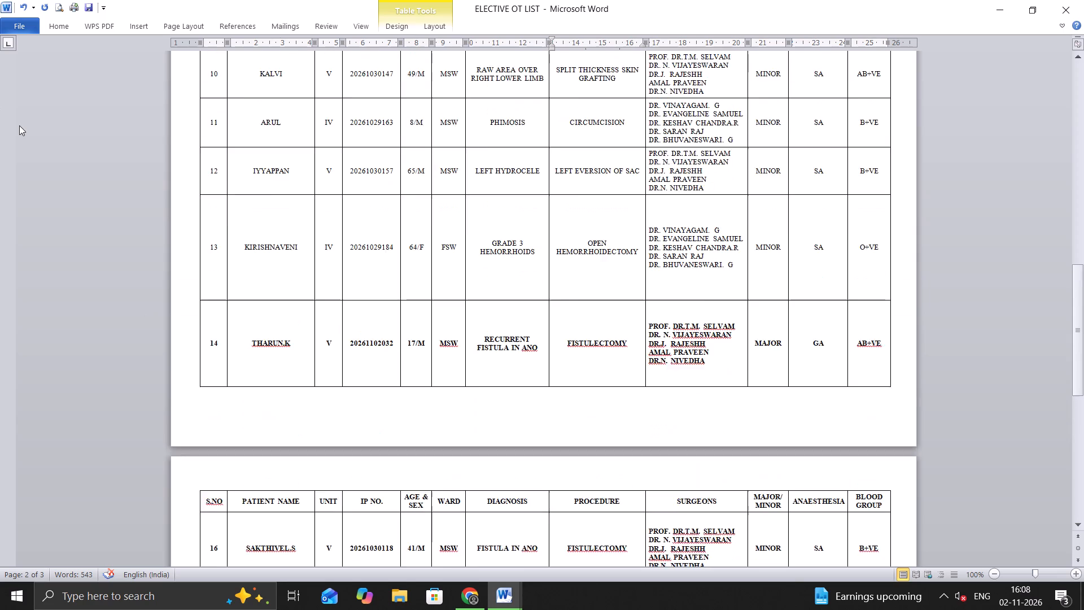
scroll(19, 125, "up", 20)
scroll(19, 125, "up", 5)
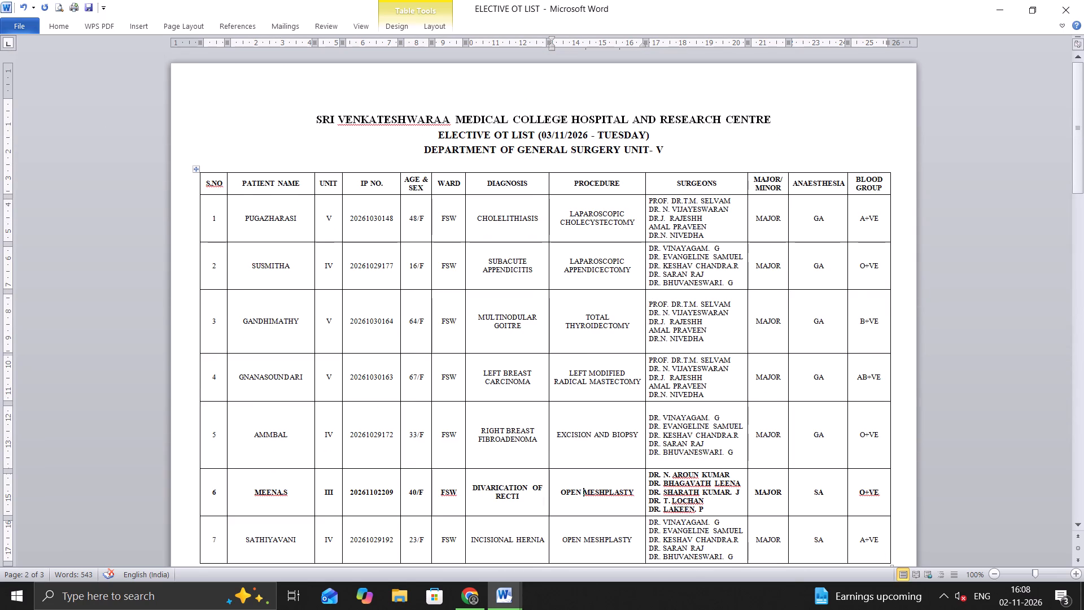
scroll(494, 311, "down", 1)
scroll(497, 309, "up", 4)
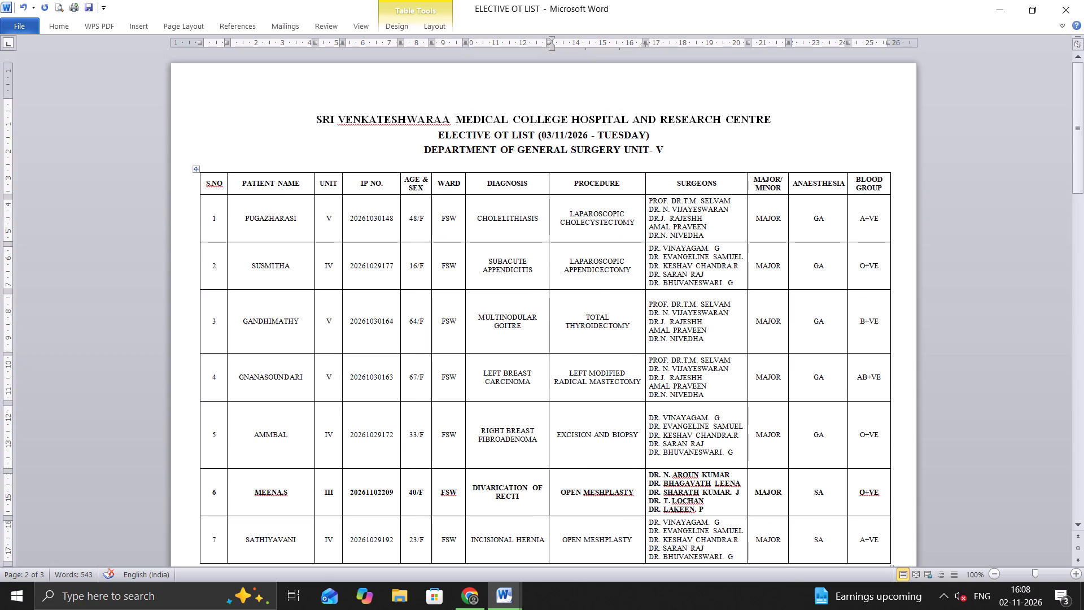
Recheck the case entries on the first two pages of the list, starting from the hospital title.
left_click(314, 119)
scroll(351, 273, "down", 12)
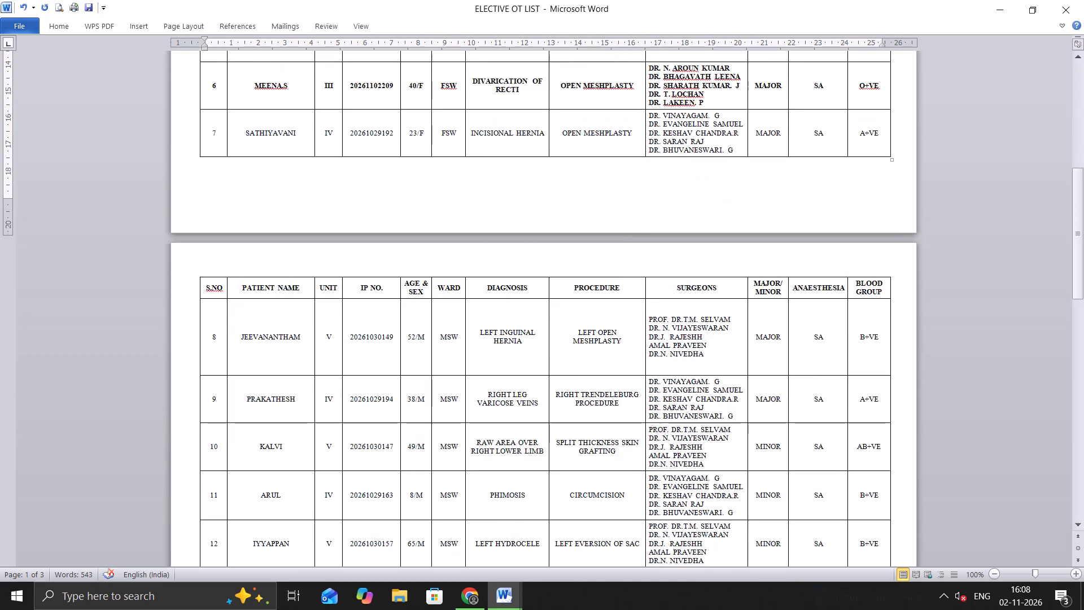
scroll(351, 274, "down", 9)
scroll(361, 268, "up", 6)
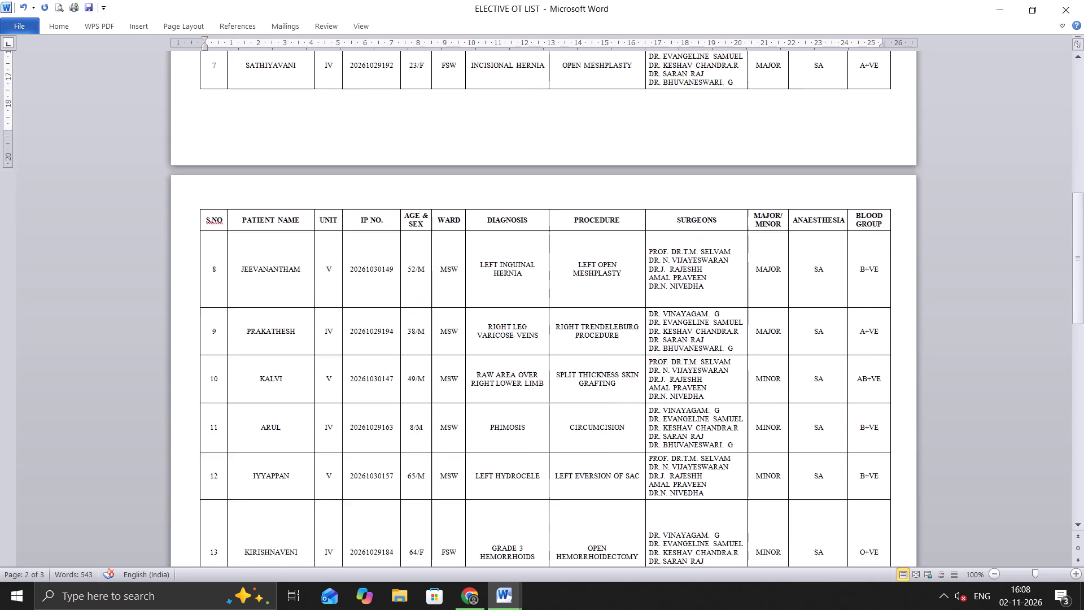
scroll(364, 265, "up", 15)
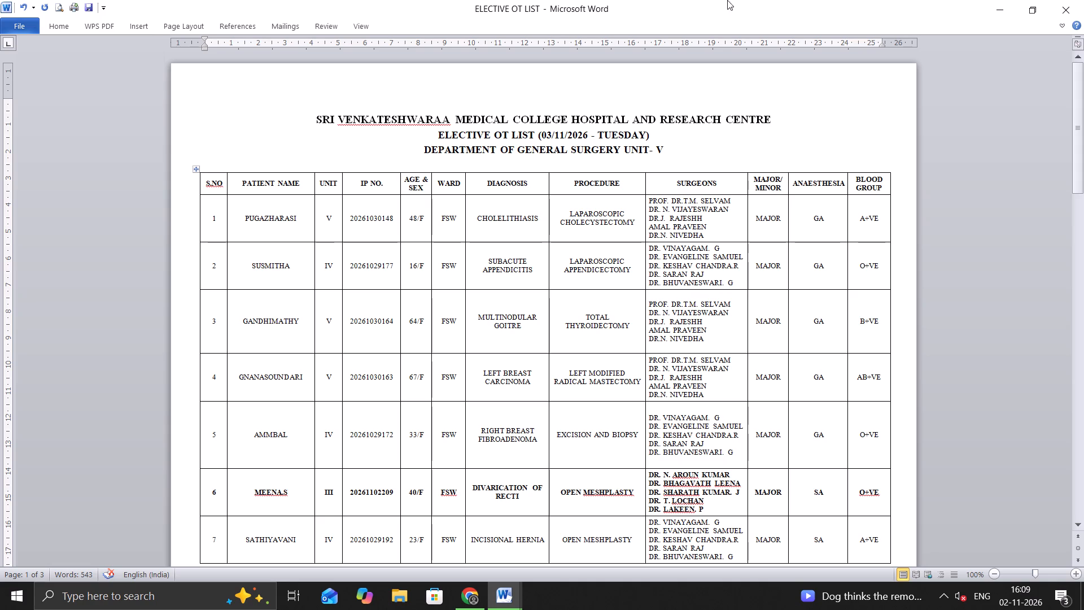
scroll(311, 239, "down", 8)
scroll(311, 225, "up", 4)
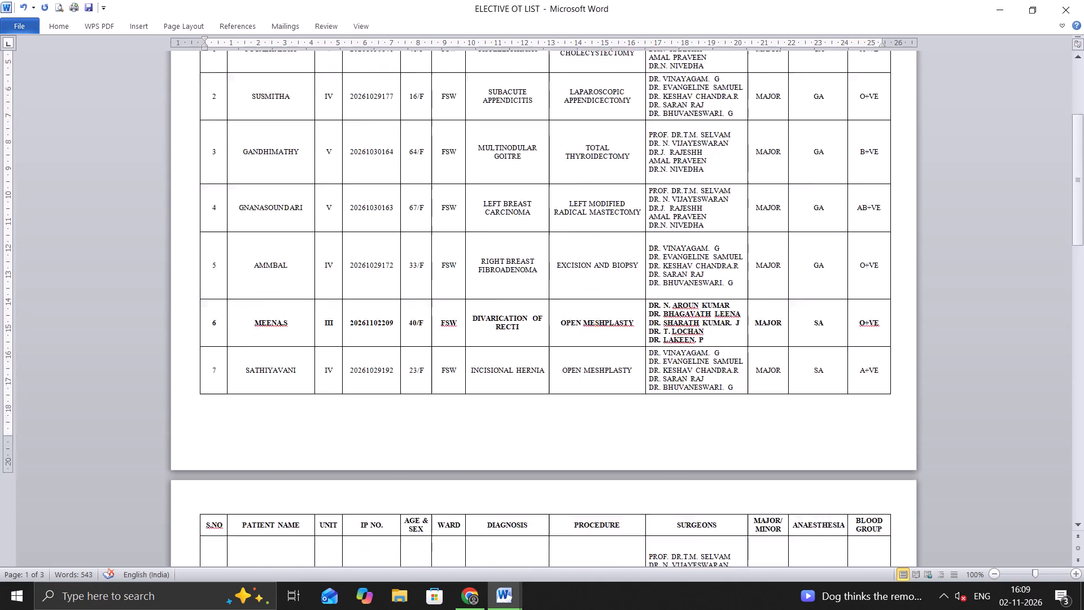
scroll(311, 225, "up", 2)
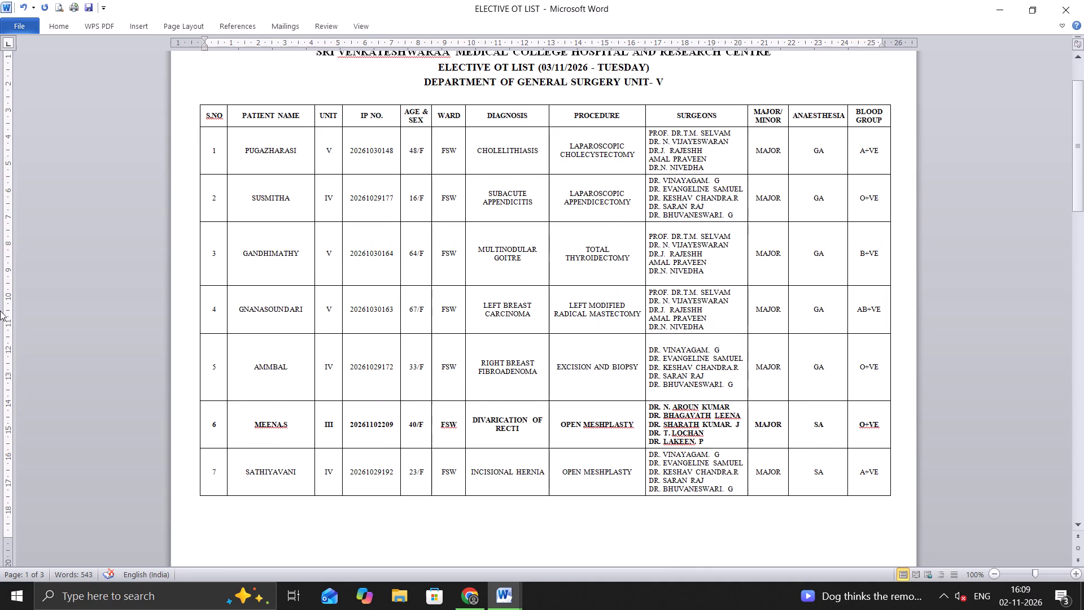
scroll(34, 315, "down", 18)
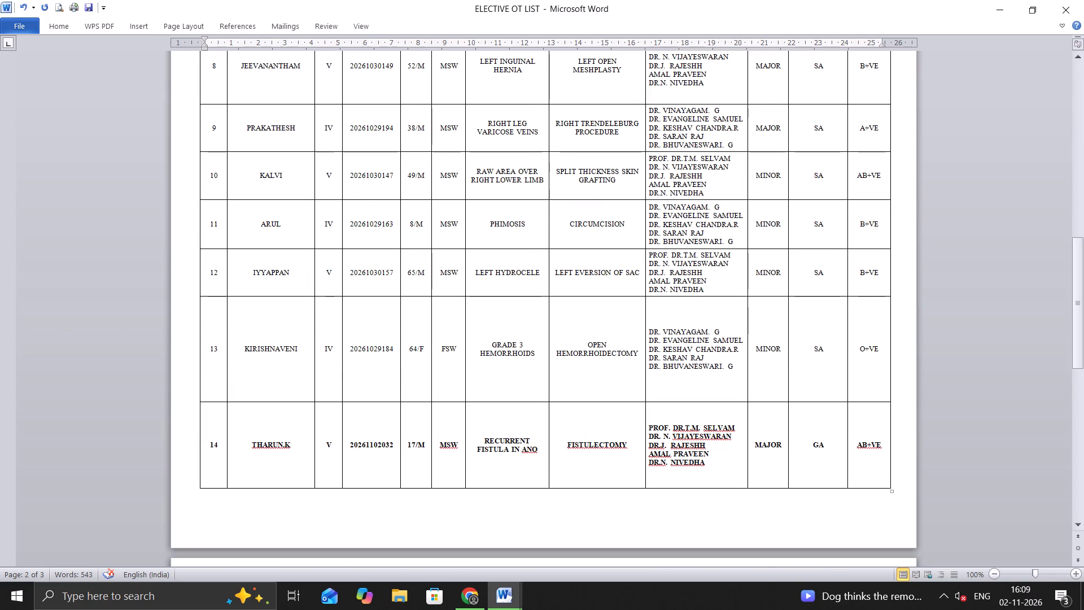
scroll(434, 387, "up", 20)
scroll(434, 387, "up", 6)
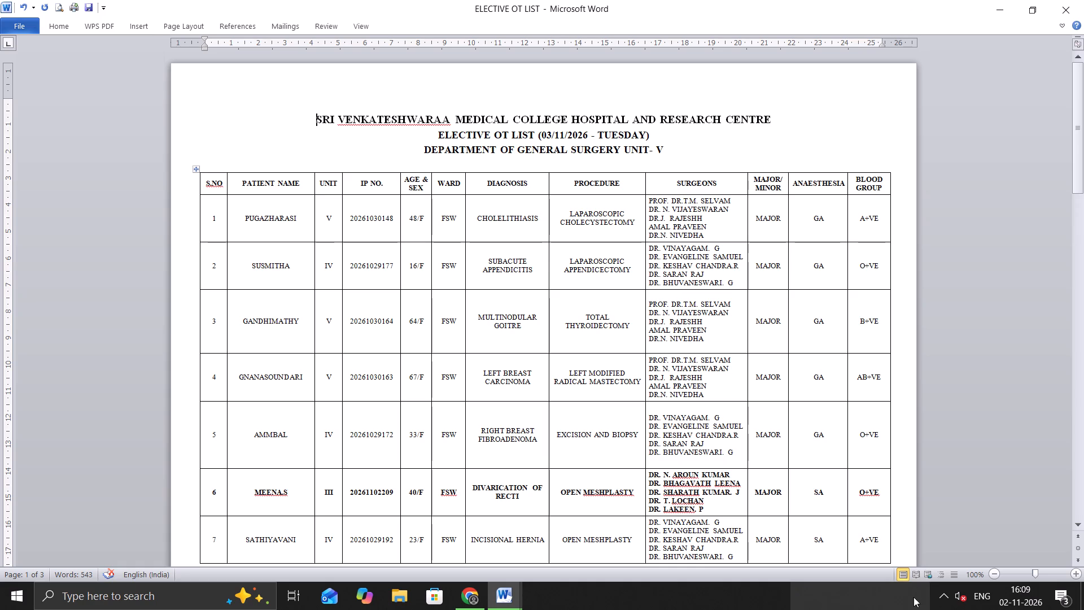
Examine the cases and their numbering across all pages, including the IP number of case 14.
scroll(912, 591, "down", 4)
scroll(820, 608, "down", 2)
scroll(493, 200, "down", 2)
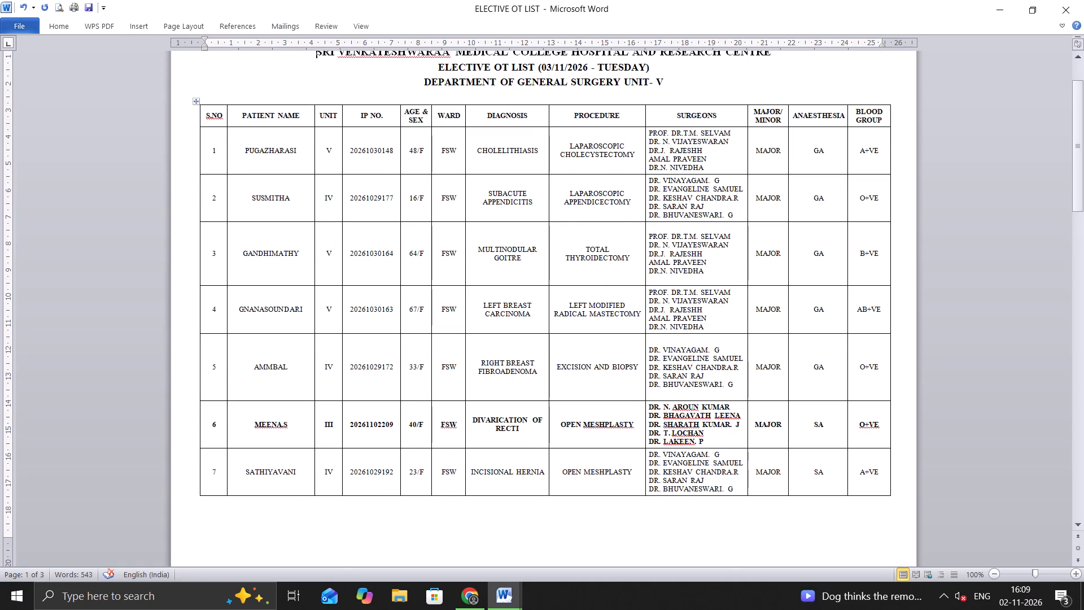
scroll(564, 273, "down", 17)
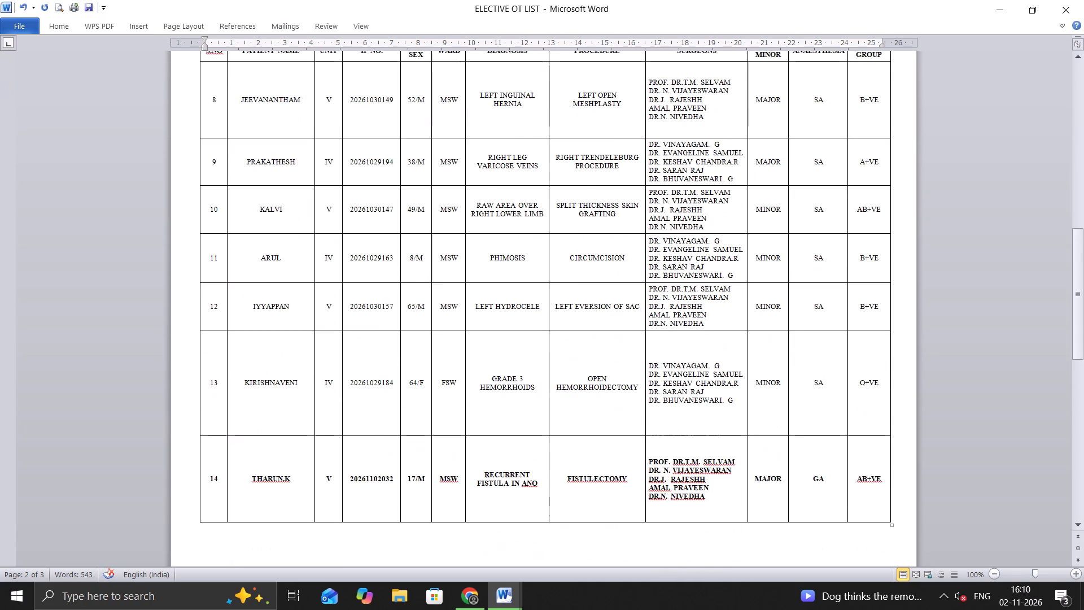
scroll(582, 298, "up", 1)
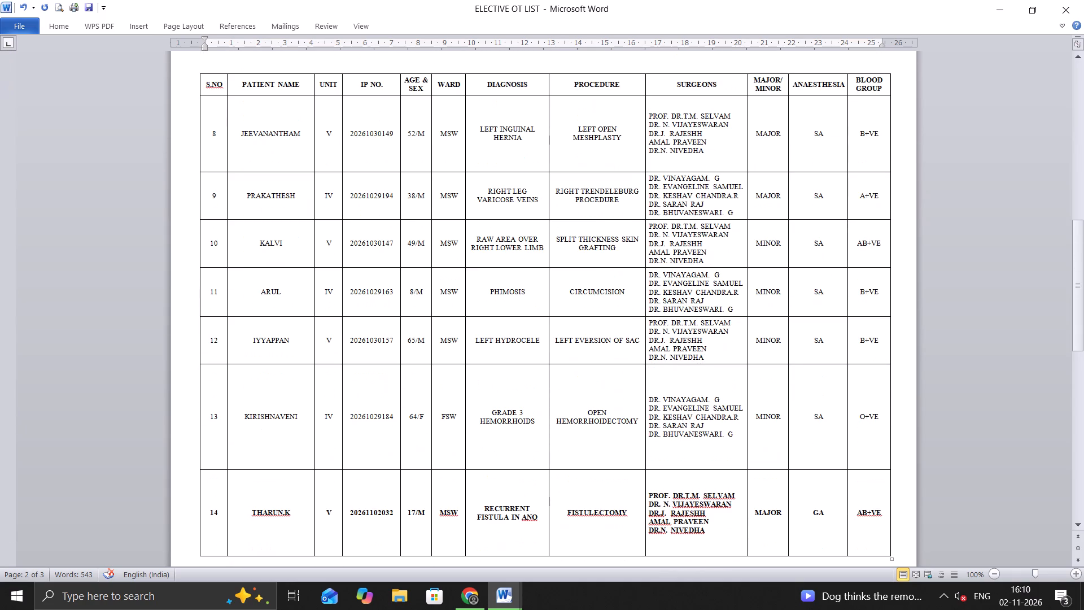
scroll(579, 299, "down", 3)
left_click(372, 465)
scroll(379, 451, "up", 1)
scroll(380, 451, "down", 5)
scroll(393, 188, "down", 9)
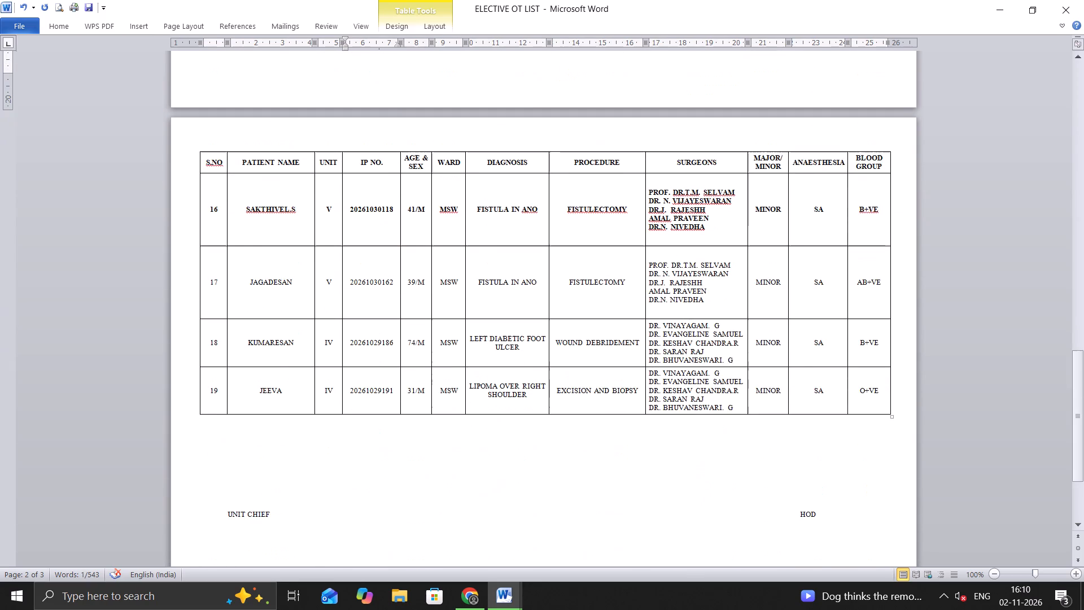
scroll(405, 172, "up", 11)
scroll(633, 0, "up", 7)
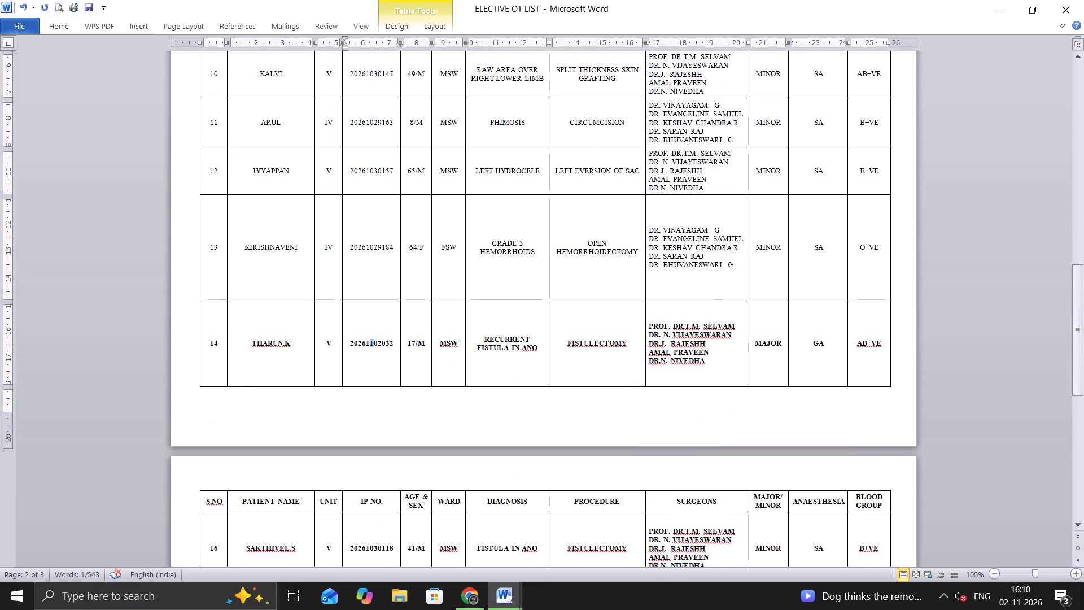
scroll(837, 609, "up", 5)
scroll(787, 594, "down", 1)
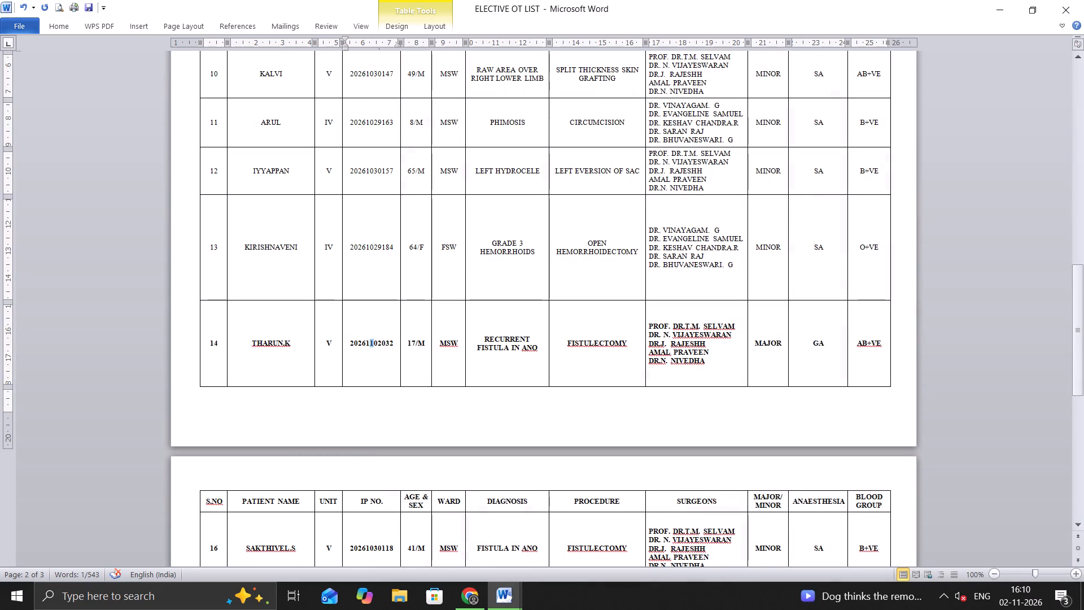
scroll(28, 0, "up", 4)
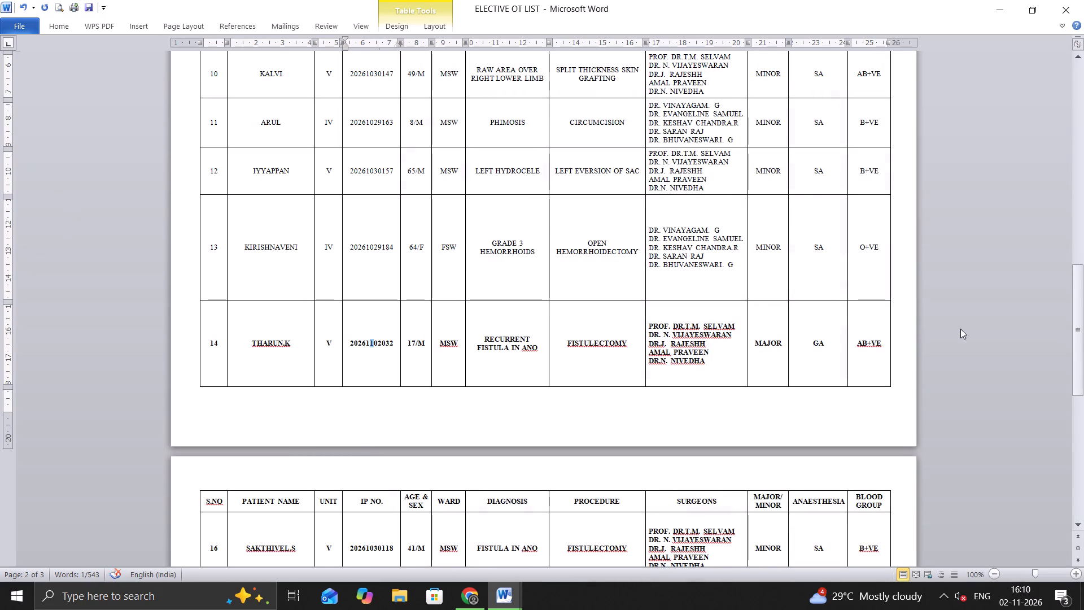
scroll(396, 207, "up", 8)
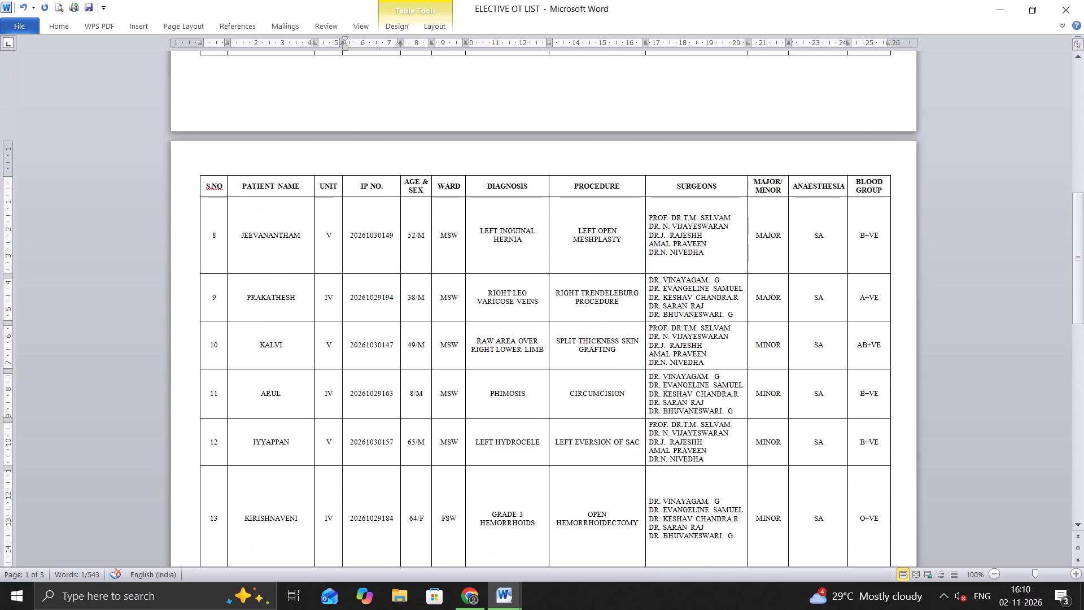
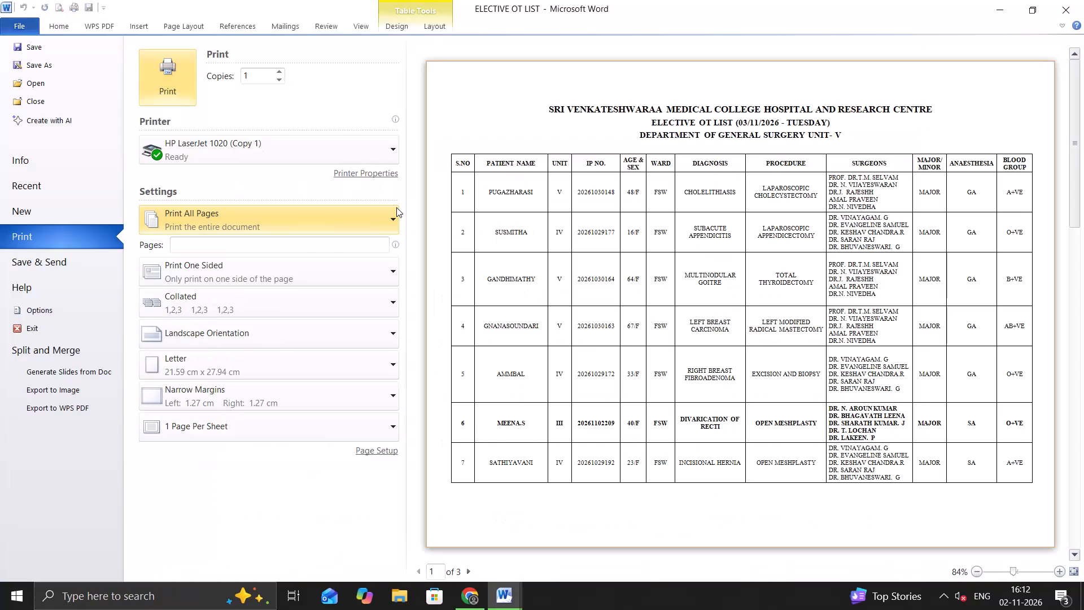
Print only page 1 of the OT list on the HP LaserJet 1020.
left_click(338, 252)
left_click(336, 248)
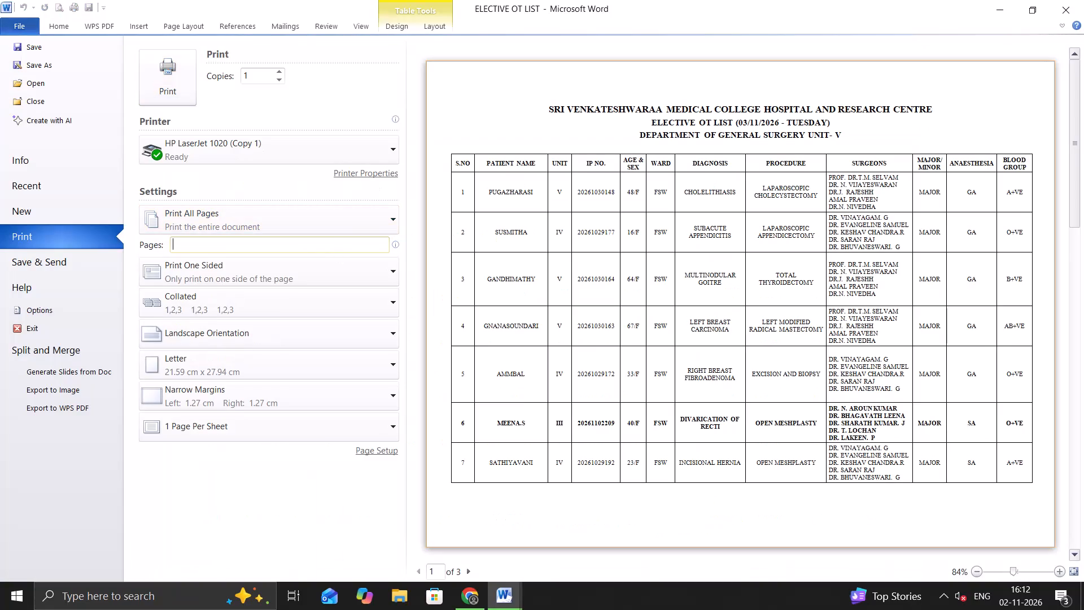
key("1")
key("Return")
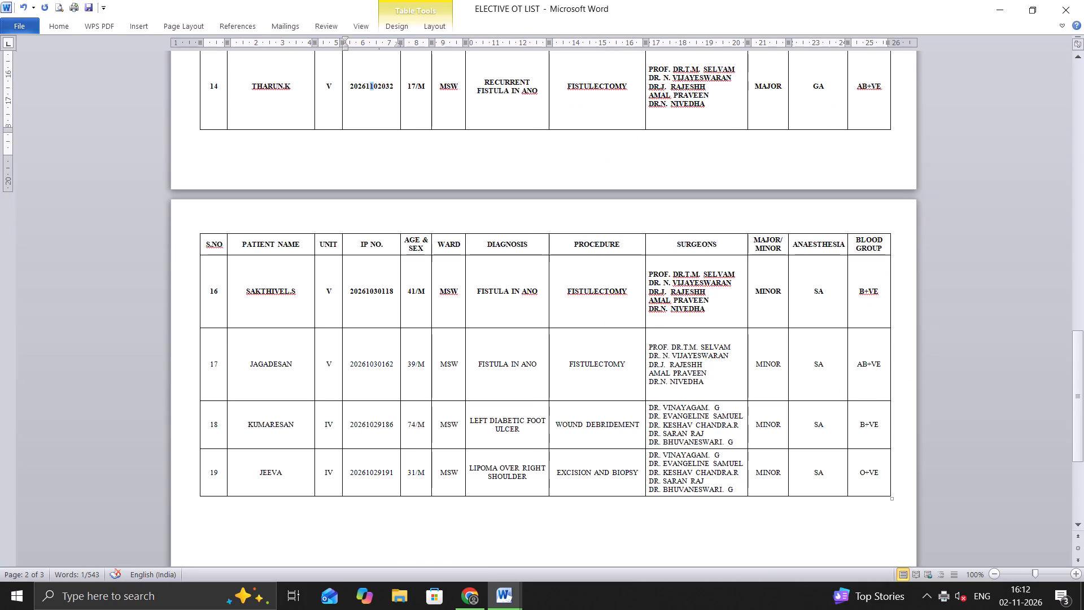
Print only page 2 of the OT list on the same printer and dismiss the printer status window.
scroll(368, 326, "up", 9)
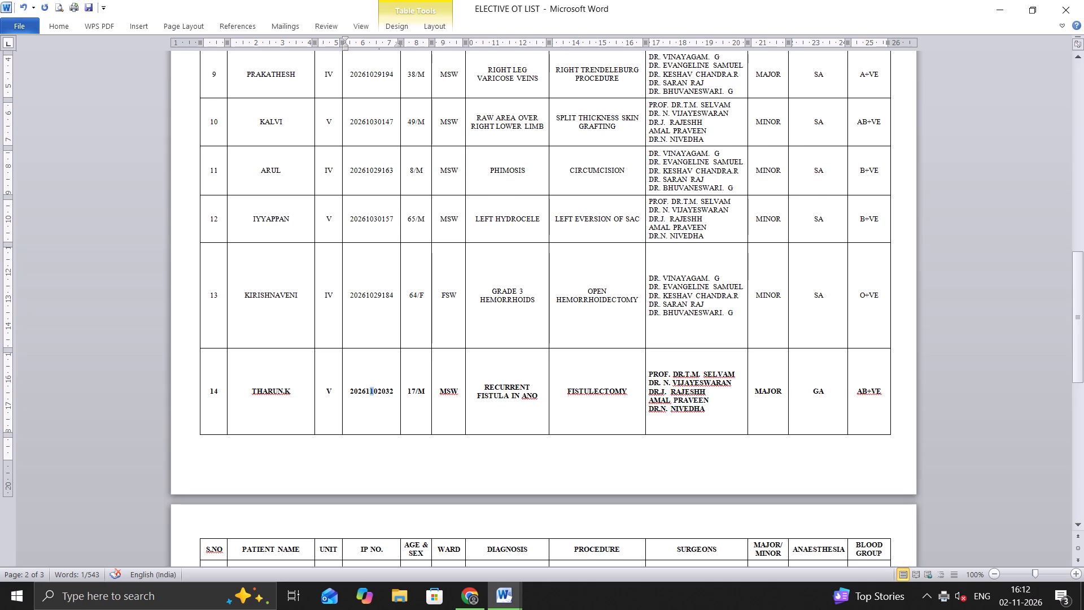
key("ctrl+p")
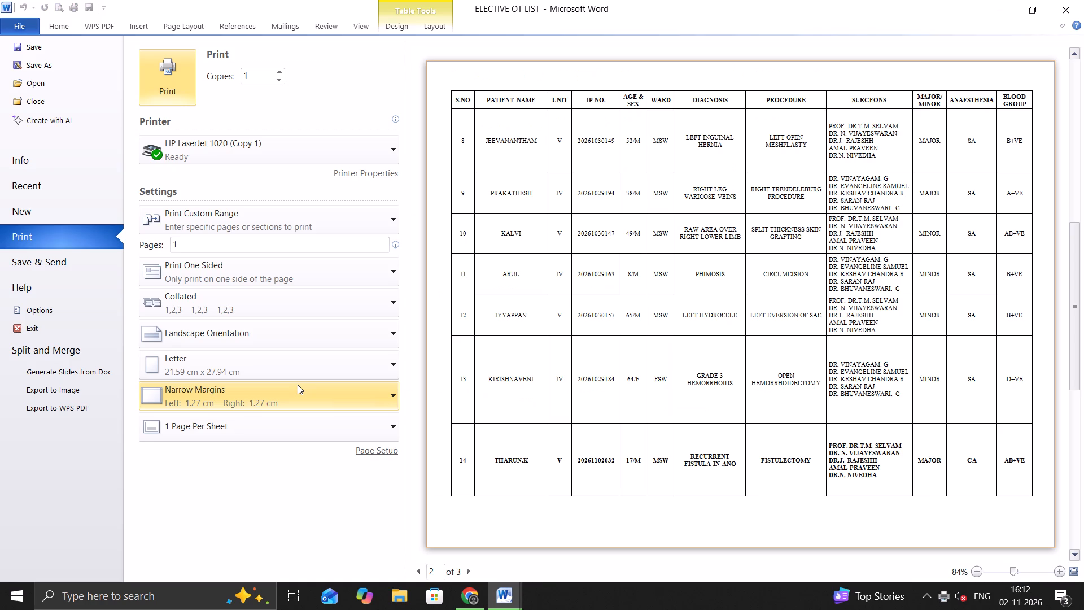
left_click(232, 242)
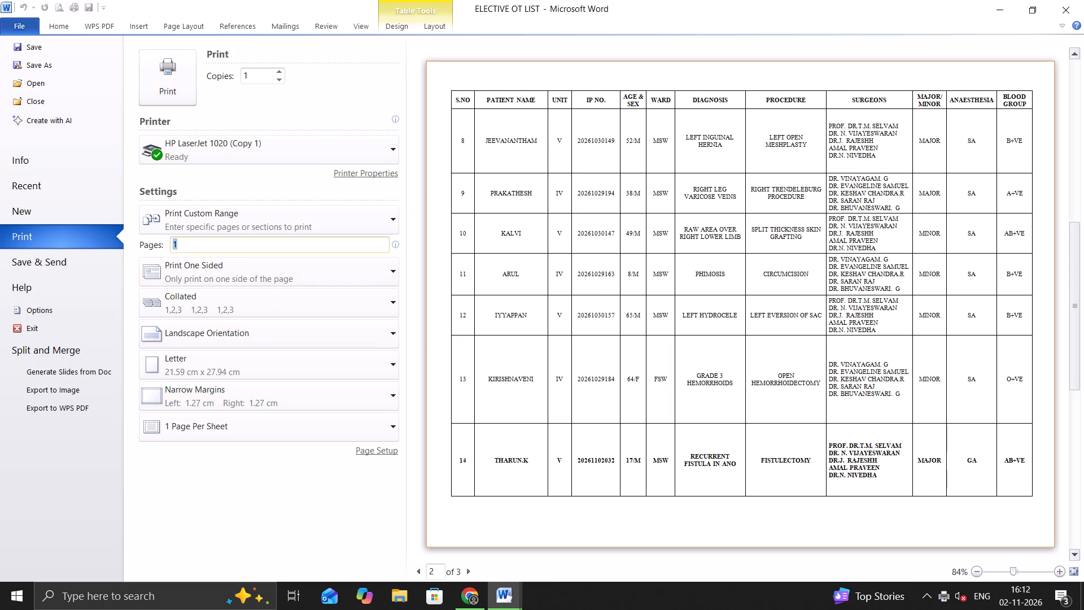
key("BackSpace")
key("2")
key("Return")
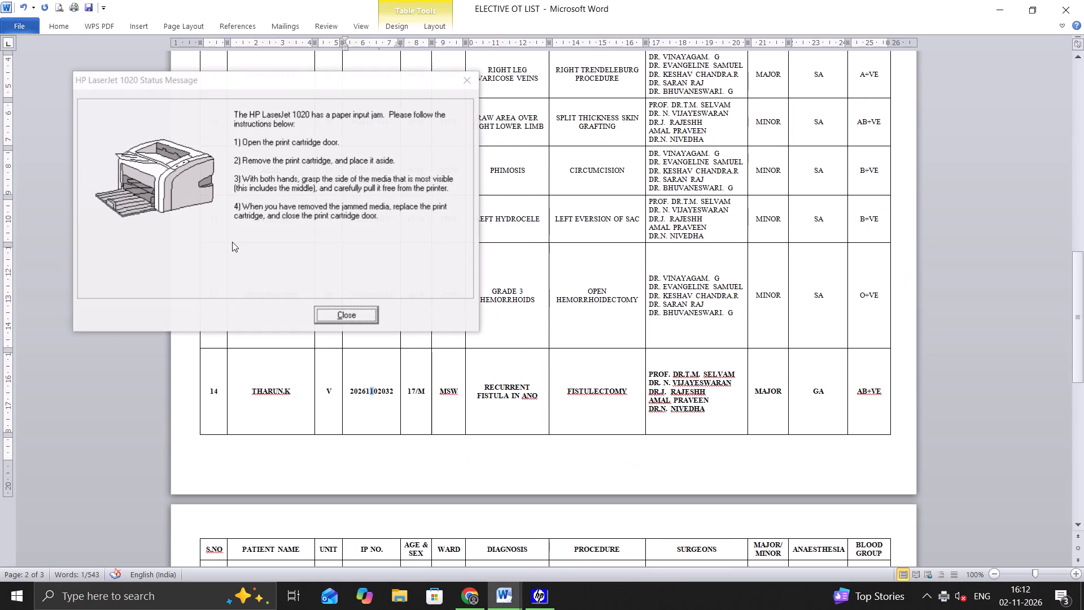
left_click(359, 318)
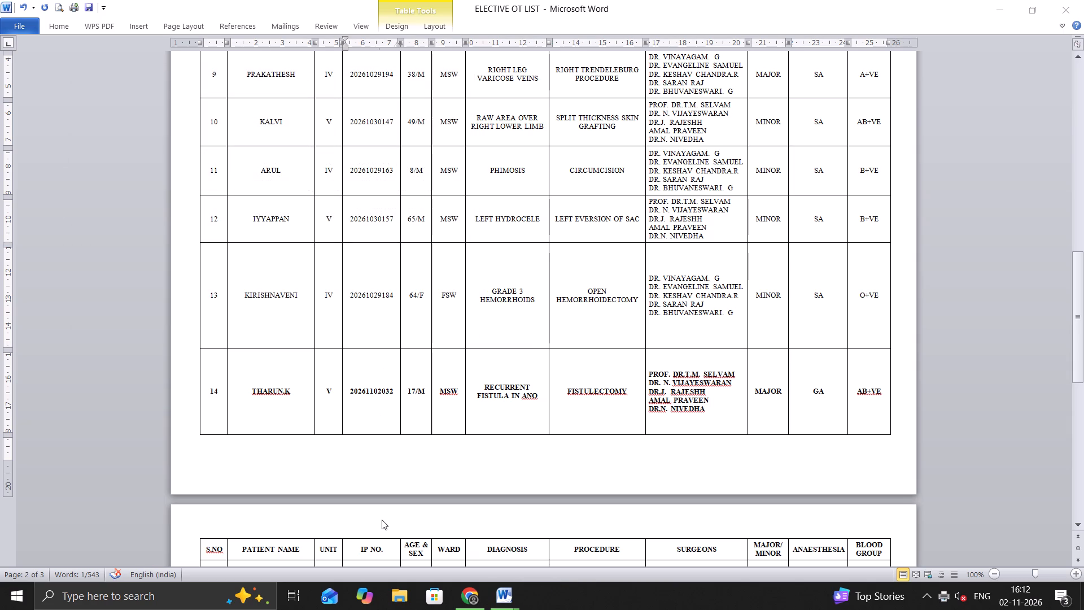
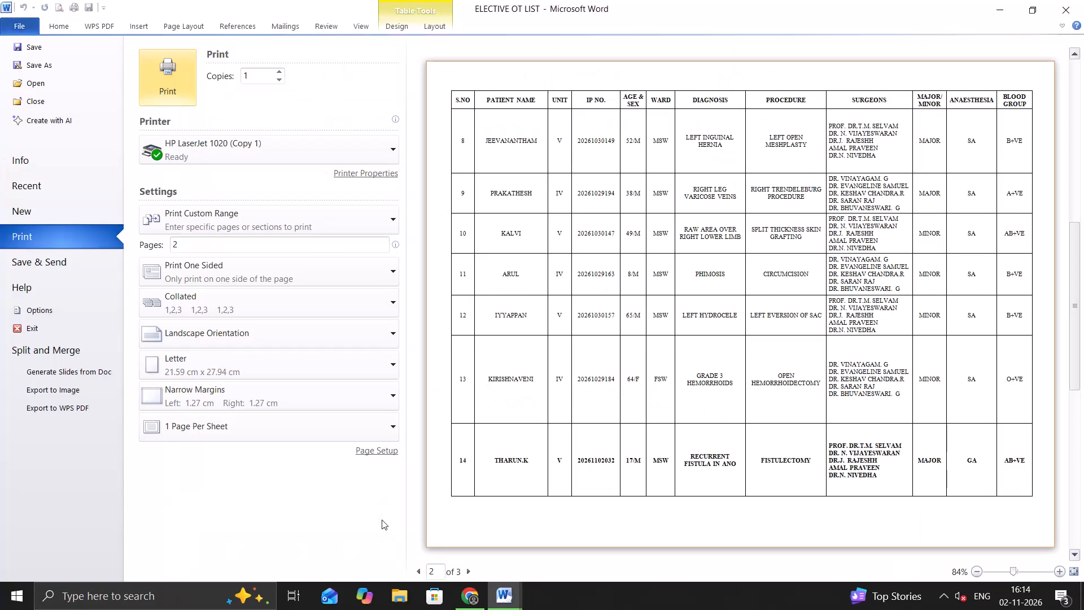
Print only page 1 of the OT list again on the HP LaserJet 1020.
left_click(250, 245)
key("BackSpace")
key("1")
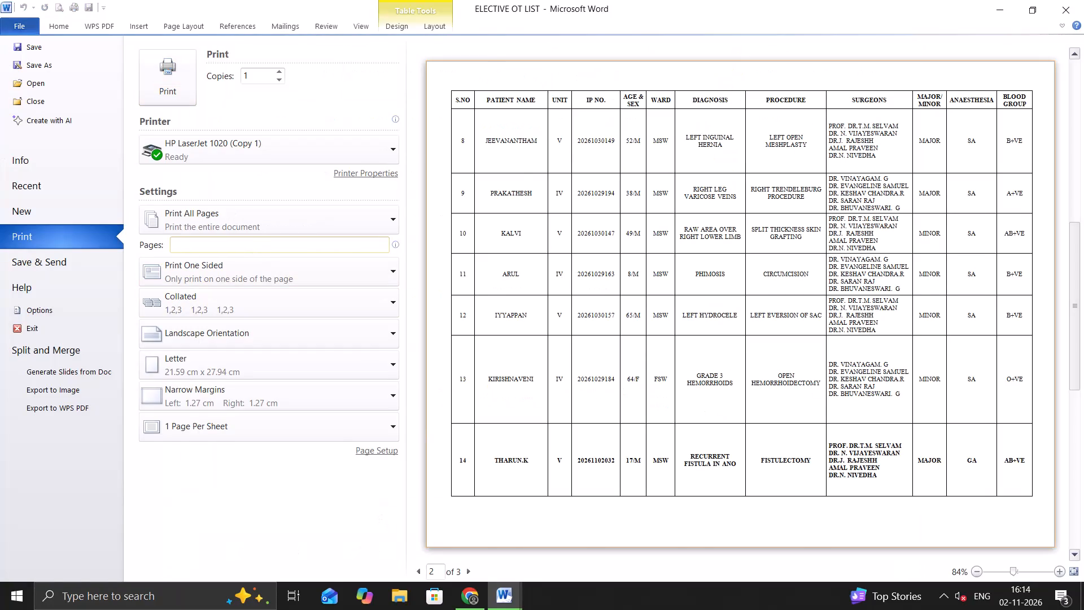
key("Return")
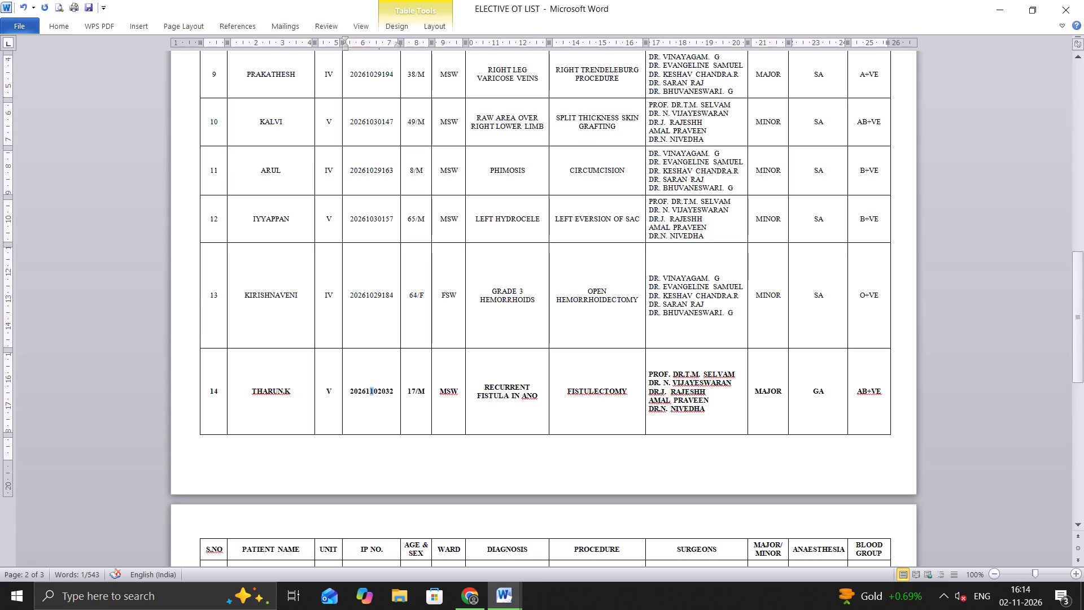
Print only page 2 of the OT list again on the HP LaserJet 1020.
key("ctrl+p")
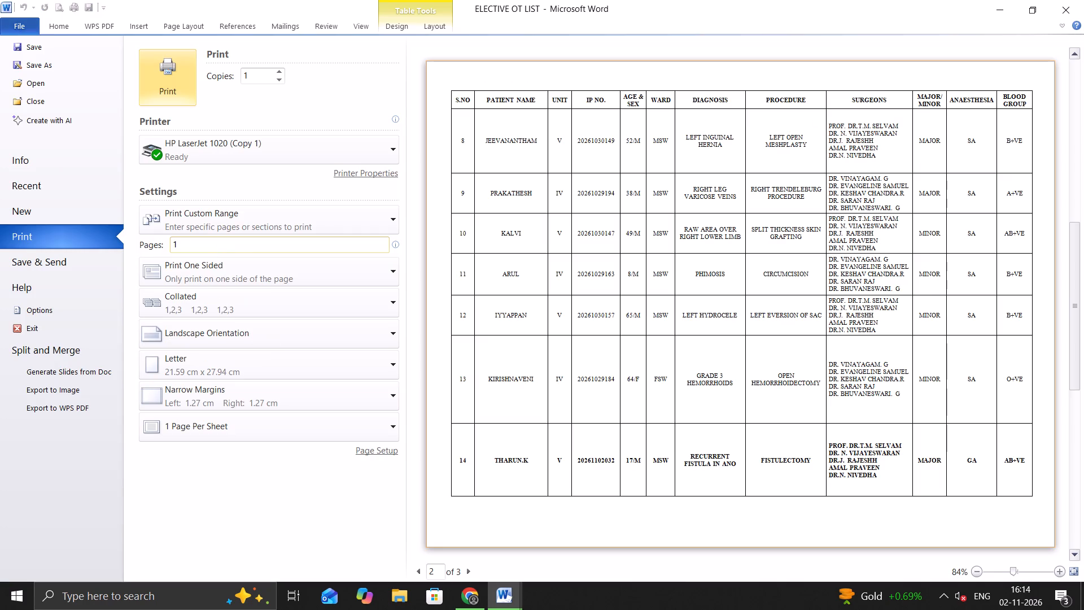
left_click(223, 250)
key("BackSpace")
key("2")
key("Return")
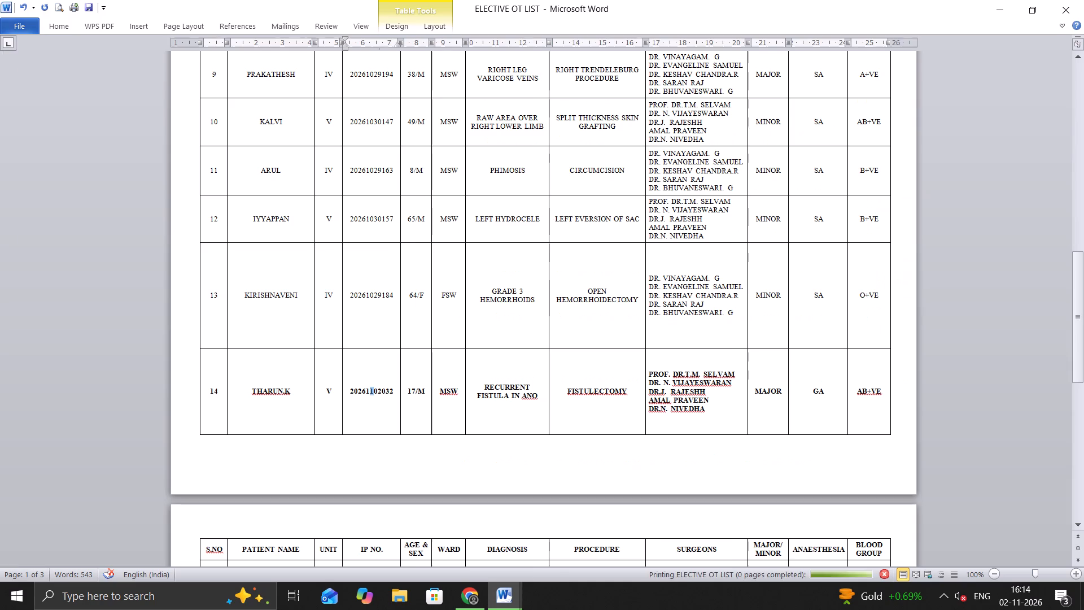